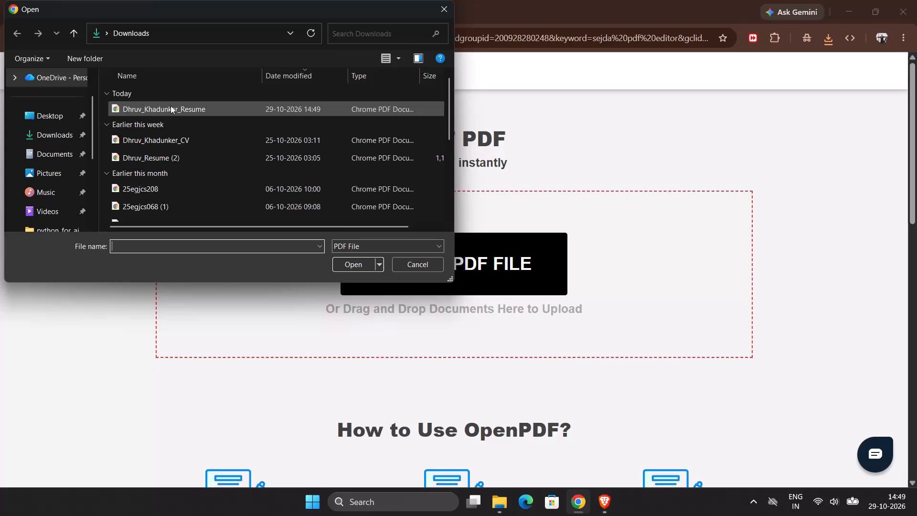
Upload today's resume PDF from Downloads, dismiss the introductory pop-up and activate the Edit Text tool.
left_click(353, 260)
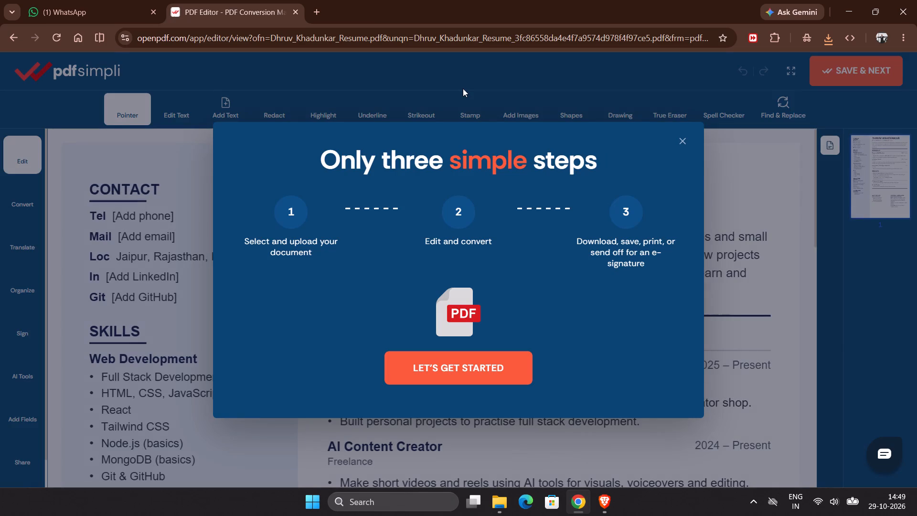
left_click(683, 142)
left_click(183, 99)
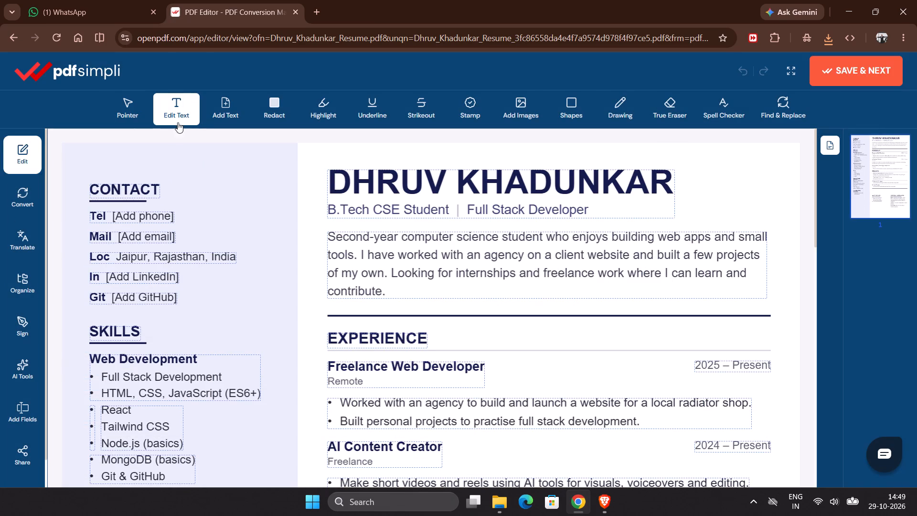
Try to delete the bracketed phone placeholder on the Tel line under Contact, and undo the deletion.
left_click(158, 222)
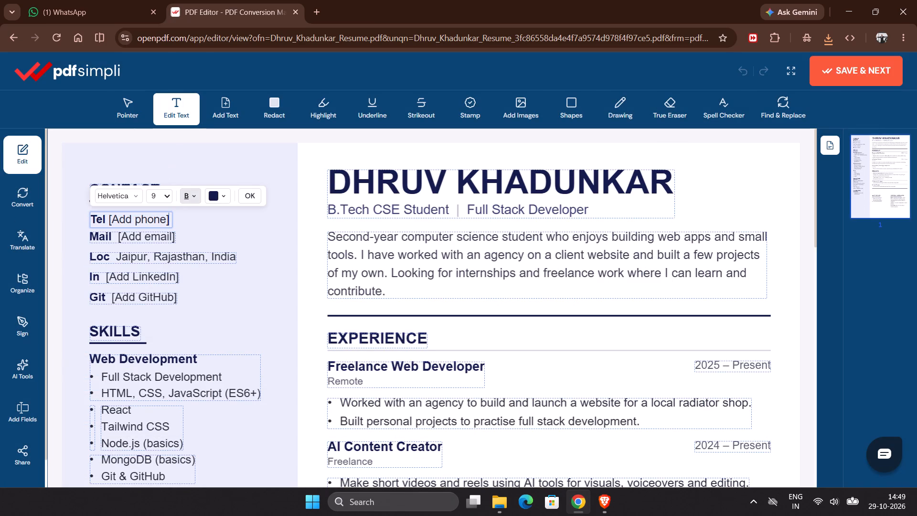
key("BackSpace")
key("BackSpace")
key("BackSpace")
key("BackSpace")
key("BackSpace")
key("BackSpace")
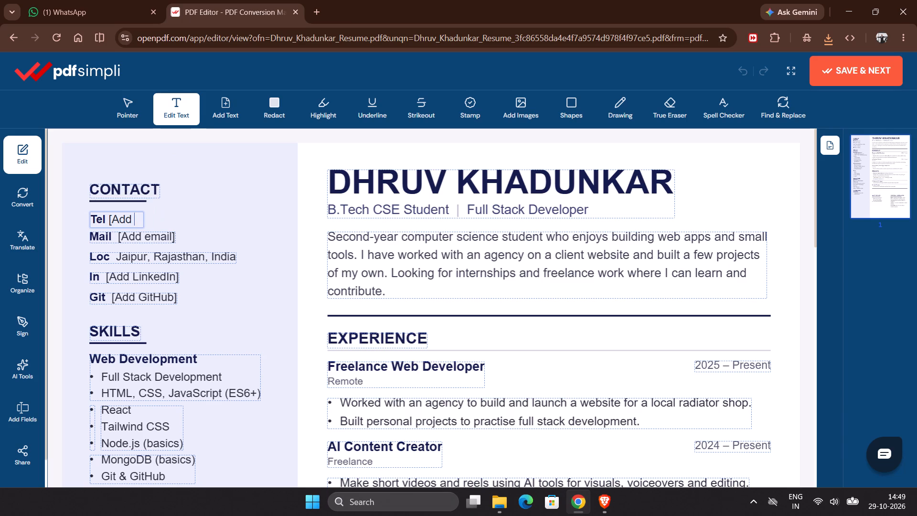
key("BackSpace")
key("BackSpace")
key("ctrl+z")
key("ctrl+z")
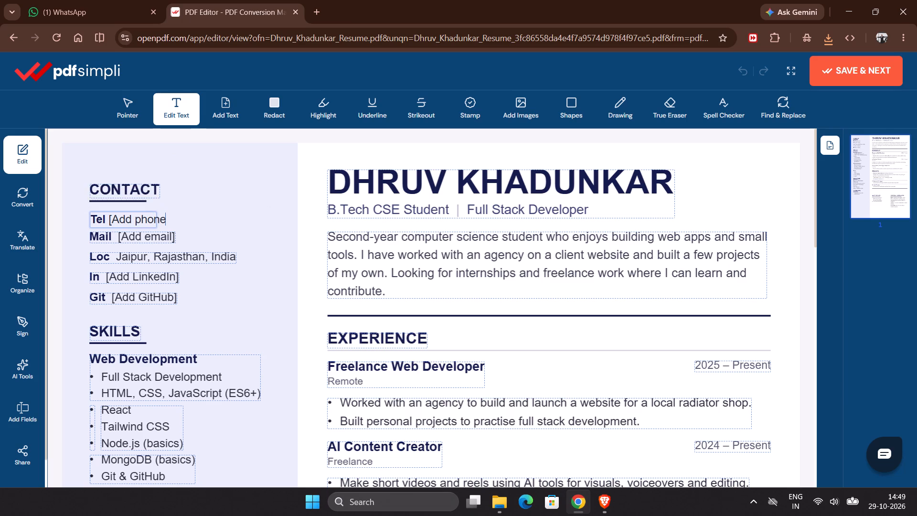
Look through the resume from Contact to the Languages, What I Deliver and Additional Information sections.
scroll(627, 310, "down", 2)
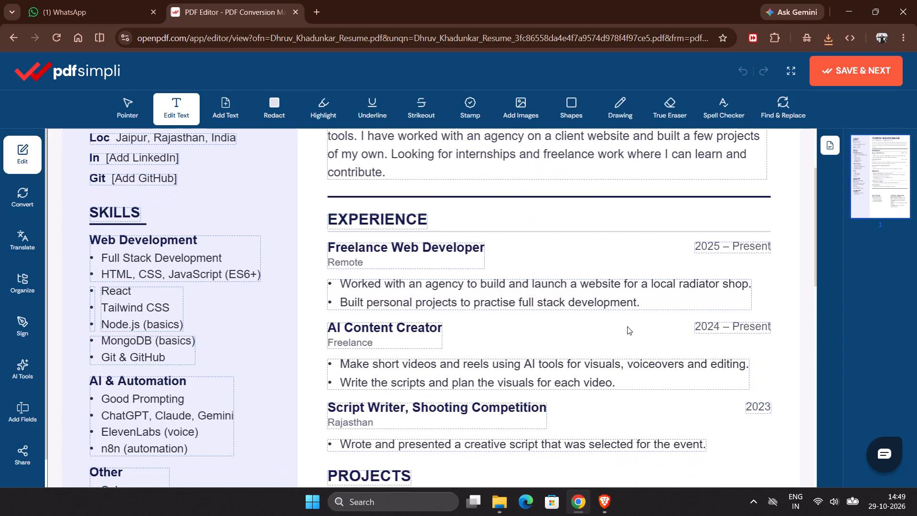
scroll(627, 328, "down", 9)
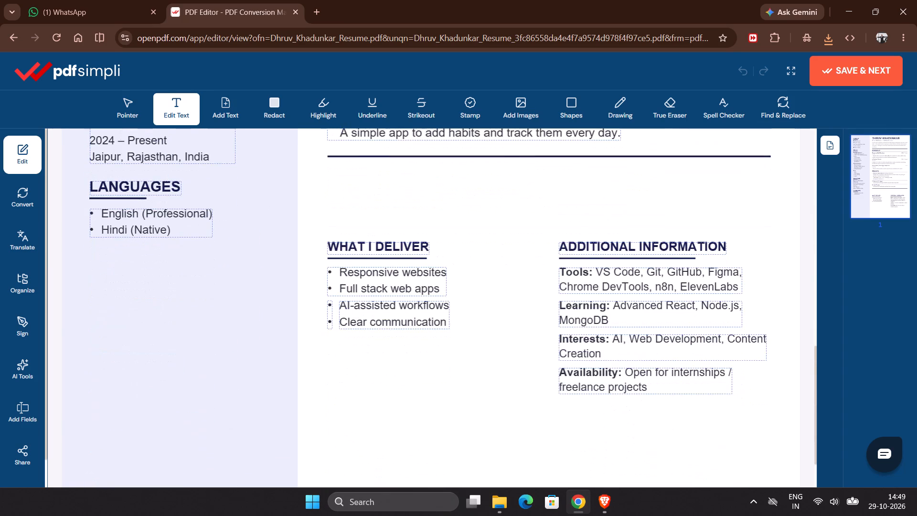
scroll(628, 339, "down", 3)
scroll(628, 339, "up", 20)
scroll(628, 339, "up", 6)
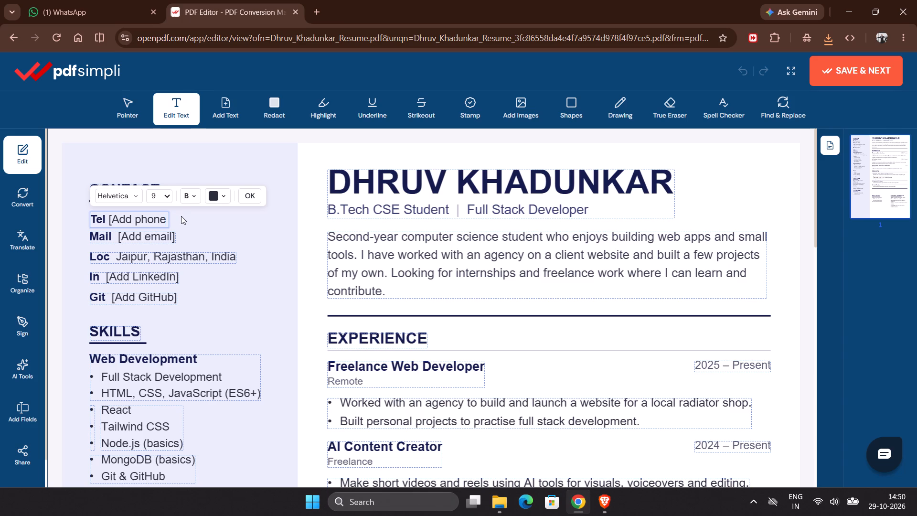
Delete the "[Add phone" placeholder text after the Tel label in the Contact section.
key("BackSpace")
key("BackSpace")
key("BackSpace")
key("BackSpace")
key("BackSpace")
key("BackSpace")
key("BackSpace")
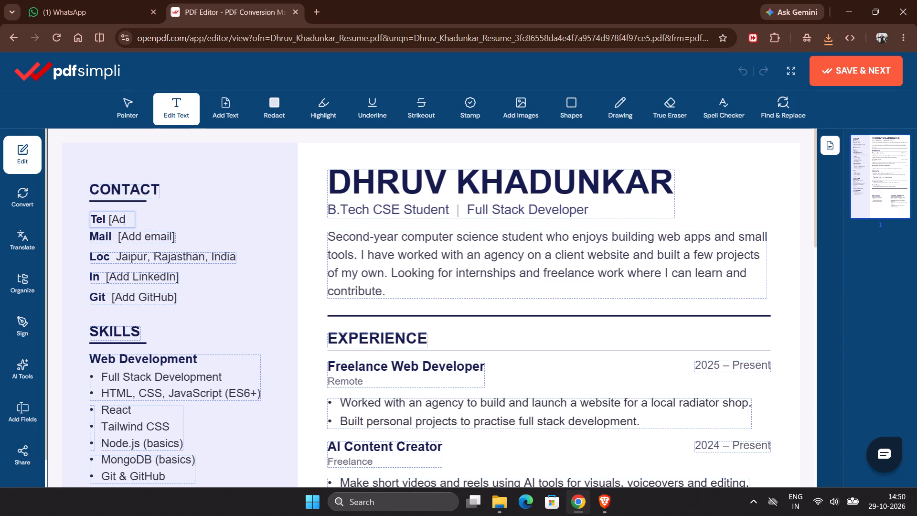
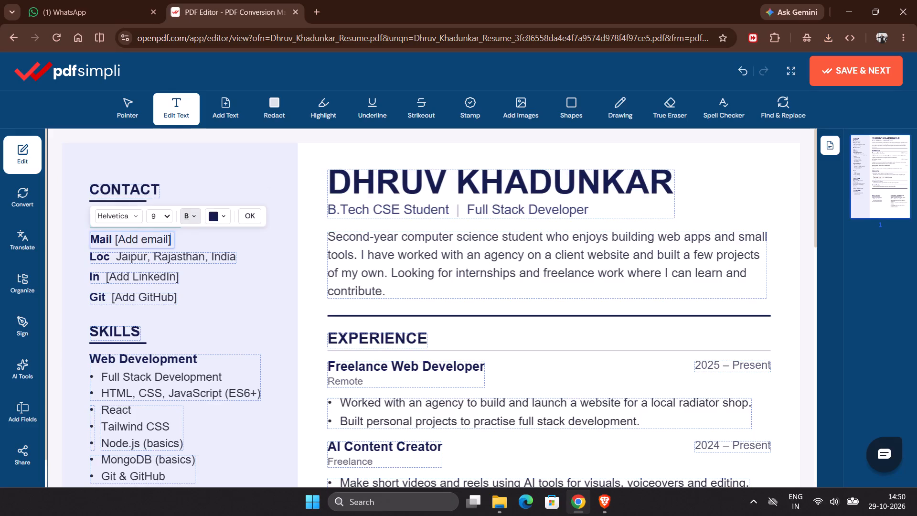
Delete the "Add email" placeholder text inside the brackets on the Mail line in the Contact section.
left_click(181, 235)
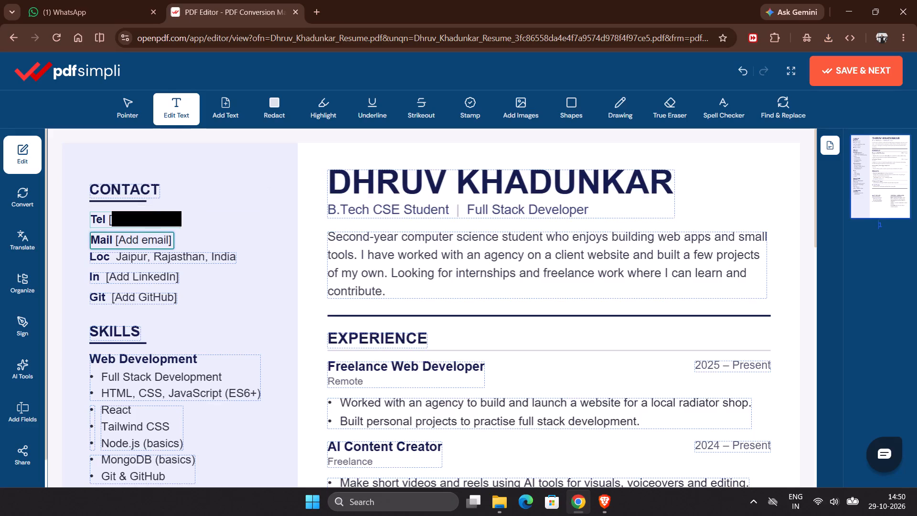
left_click(166, 239)
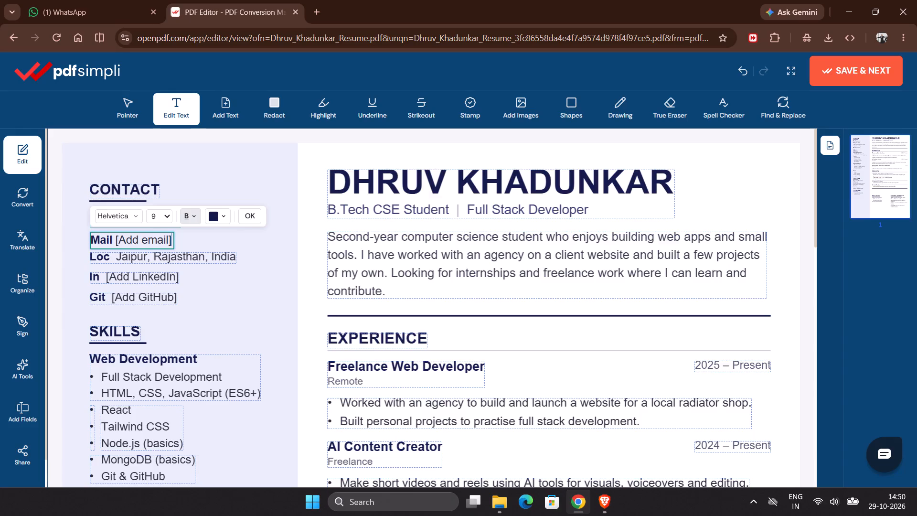
left_click(167, 243)
key("BackSpace")
key("BackSpace")
key("BackSpace")
key("BackSpace")
key("BackSpace")
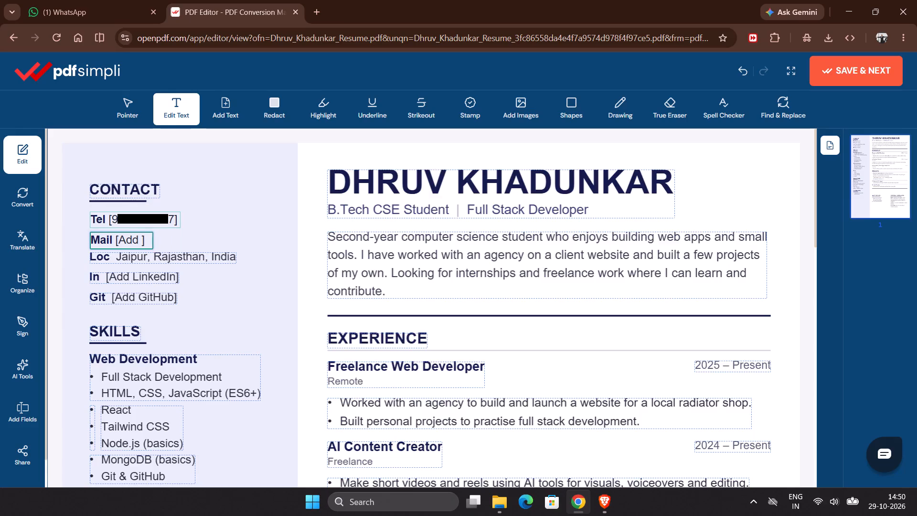
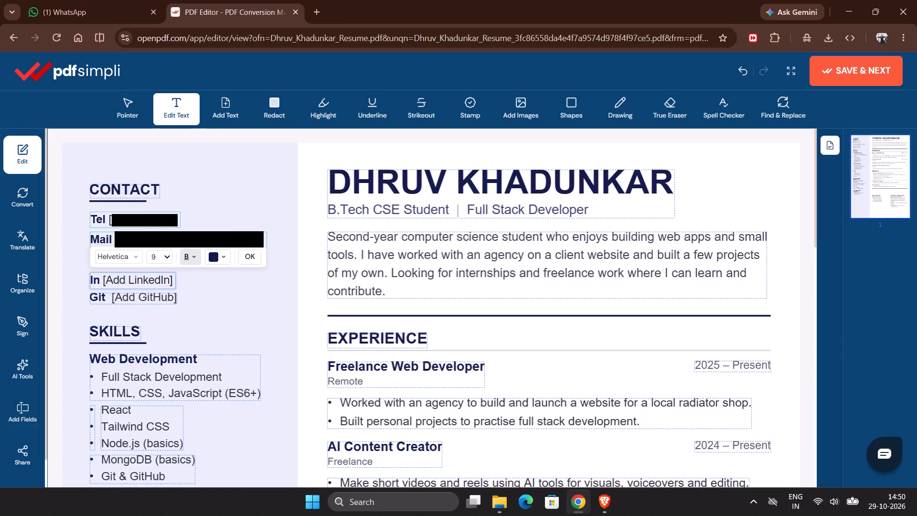
Delete the entire LinkedIn line, including its "In" label and "[Add LinkedIn]" placeholder, from the Contact section.
key("BackSpace")
key("BackSpace")
key("BackSpace")
key("BackSpace")
key("BackSpace")
key("BackSpace")
key("BackSpace")
key("BackSpace")
key("BackSpace")
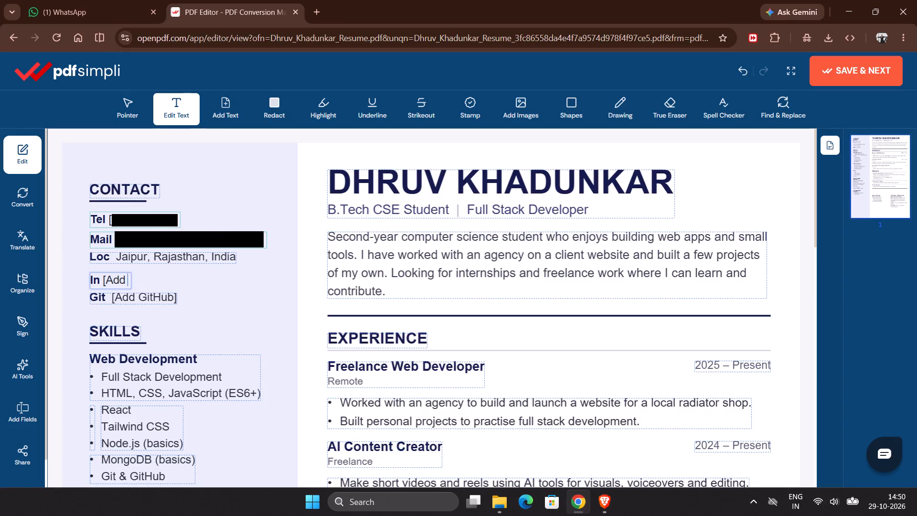
key("BackSpace")
key("BackSpace")
key("BackSpace")
key("BackSpace")
key("BackSpace")
key("BackSpace")
key("BackSpace")
key("BackSpace")
key("BackSpace")
key("BackSpace")
key("BackSpace")
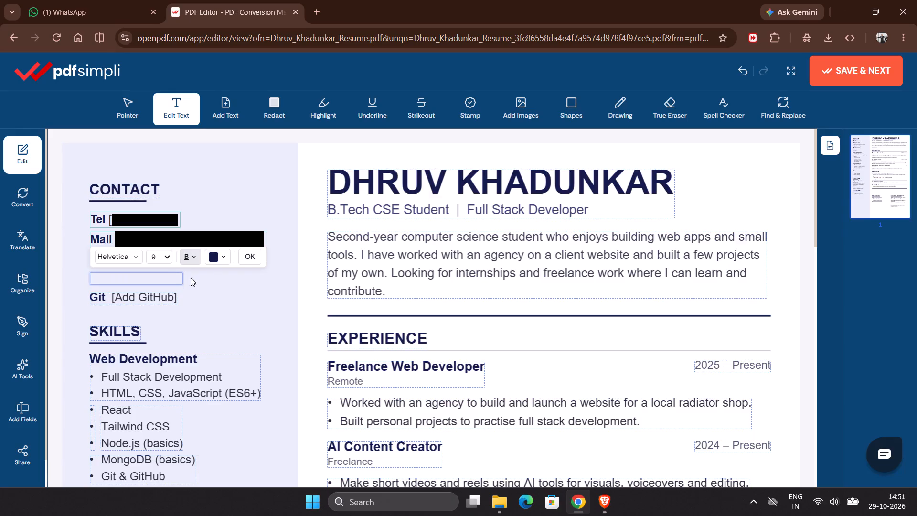
Delete the entire GitHub line, including its "Git" label and "[Add GitHub]" placeholder, from the Contact section.
left_click(177, 296)
key("BackSpace")
key("BackSpace")
key("BackSpace")
key("BackSpace")
key("BackSpace")
key("BackSpace")
key("BackSpace")
key("BackSpace")
key("BackSpace")
key("BackSpace")
key("BackSpace")
key("BackSpace")
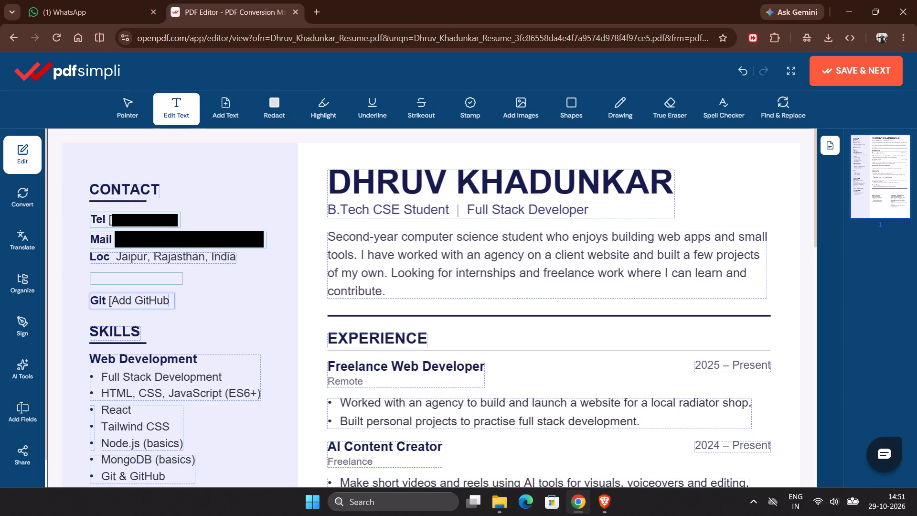
key("BackSpace")
key("BackSpace")
key("BackSpace")
key("BackSpace")
key("BackSpace")
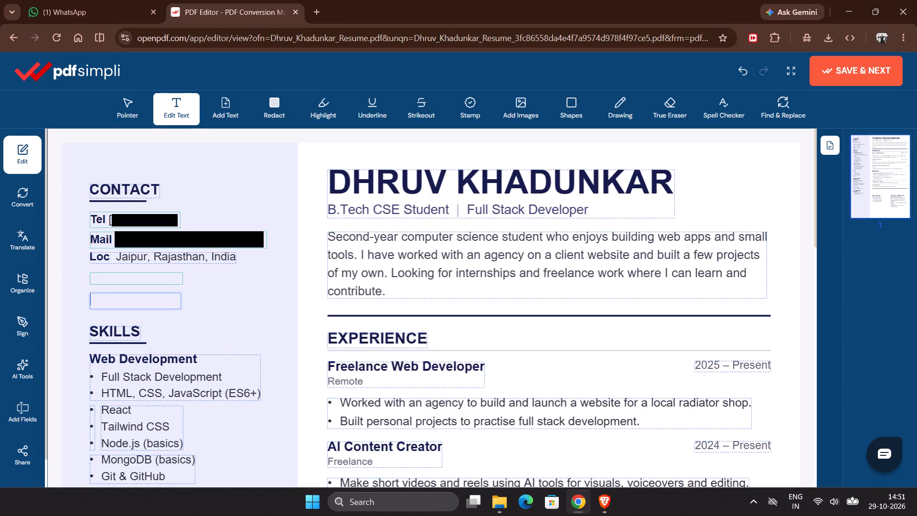
key("BackSpace")
left_click(67, 309)
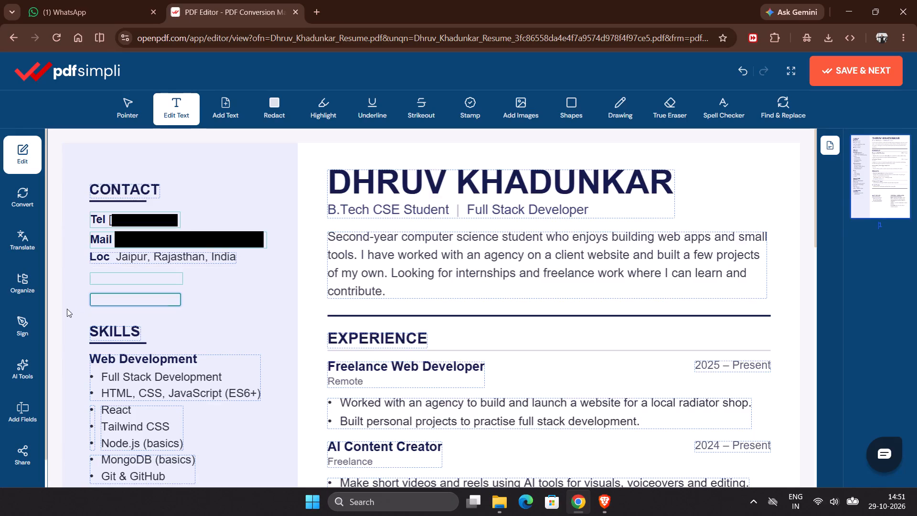
Change the start year of the Rajasthan Technical University entry in the Education section to 2025.
scroll(72, 303, "down", 2)
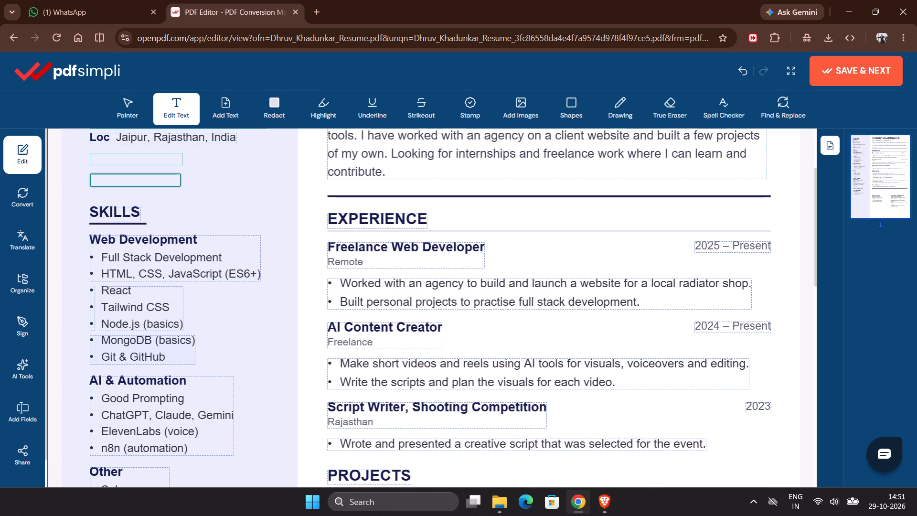
scroll(148, 355, "down", 1)
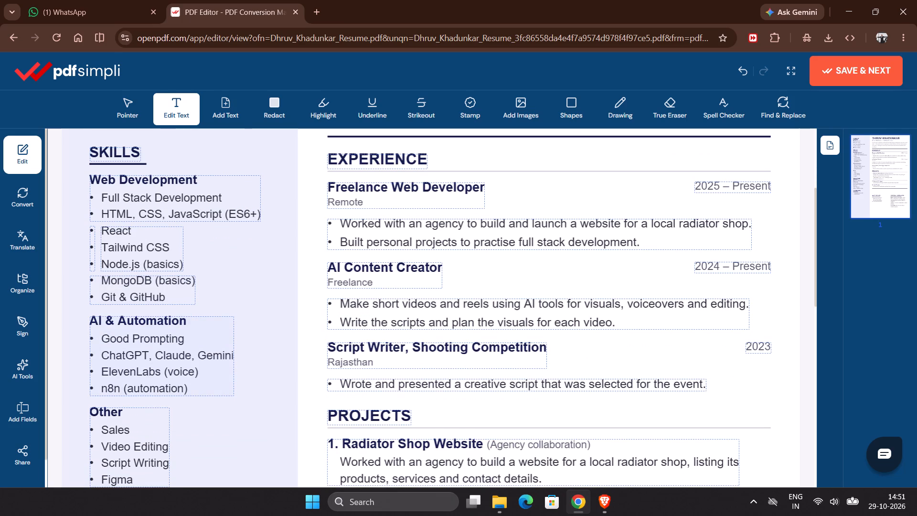
scroll(131, 359, "down", 3)
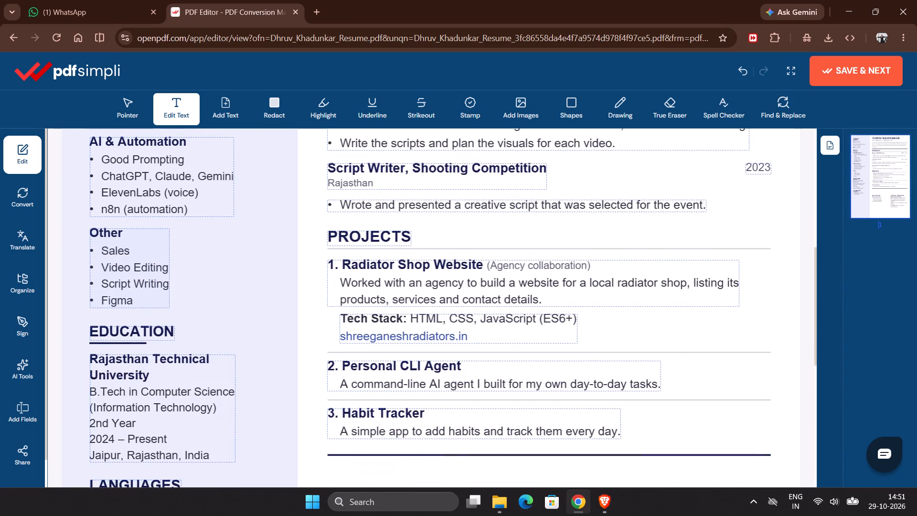
scroll(131, 359, "down", 1)
left_click(139, 382)
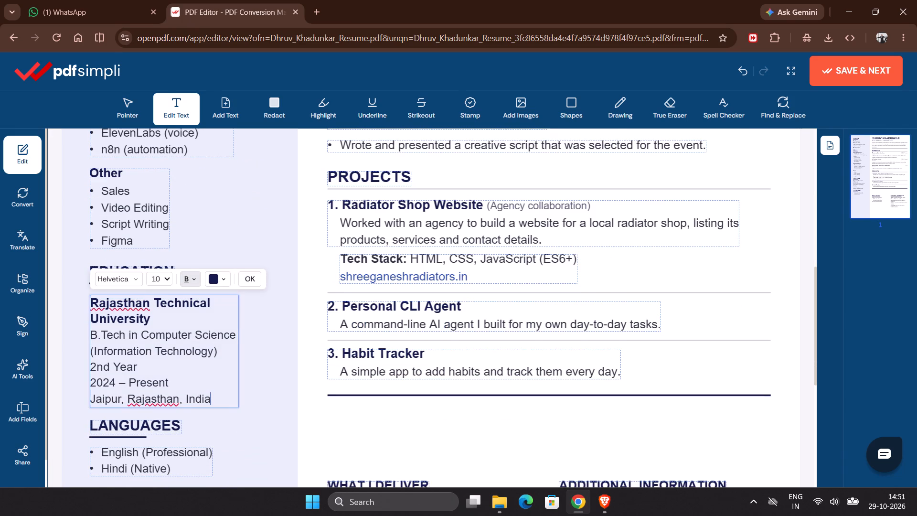
left_click(115, 386)
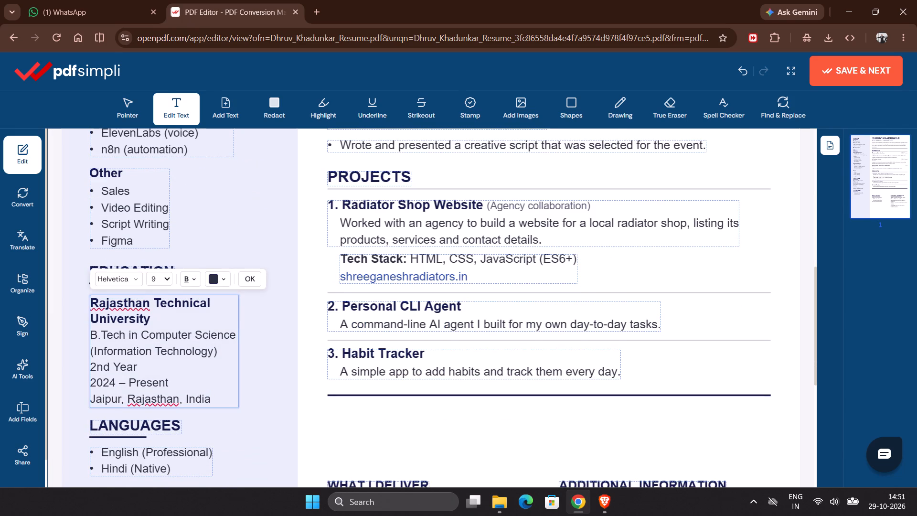
key("BackSpace")
key("5")
scroll(185, 356, "down", 1)
left_click(216, 367)
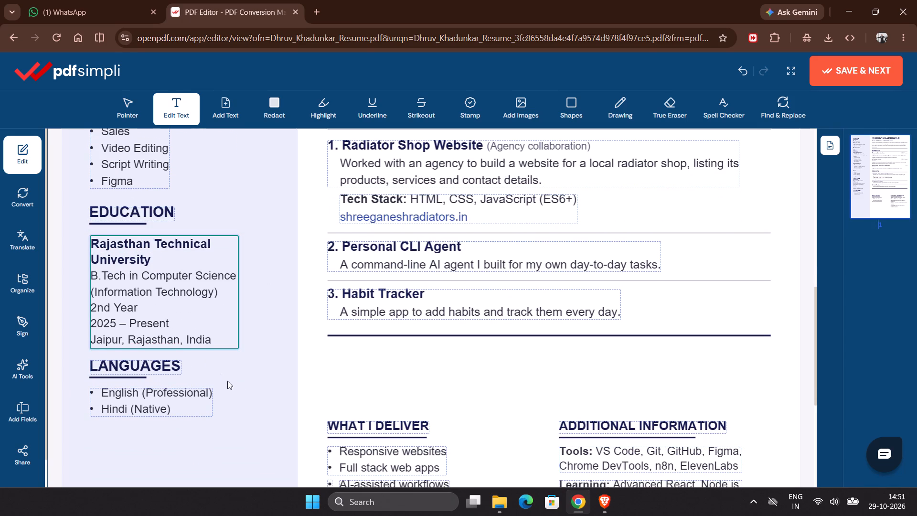
Change the start year of the AI Content Creator entry in the Experience section to 2025.
scroll(286, 385, "up", 4)
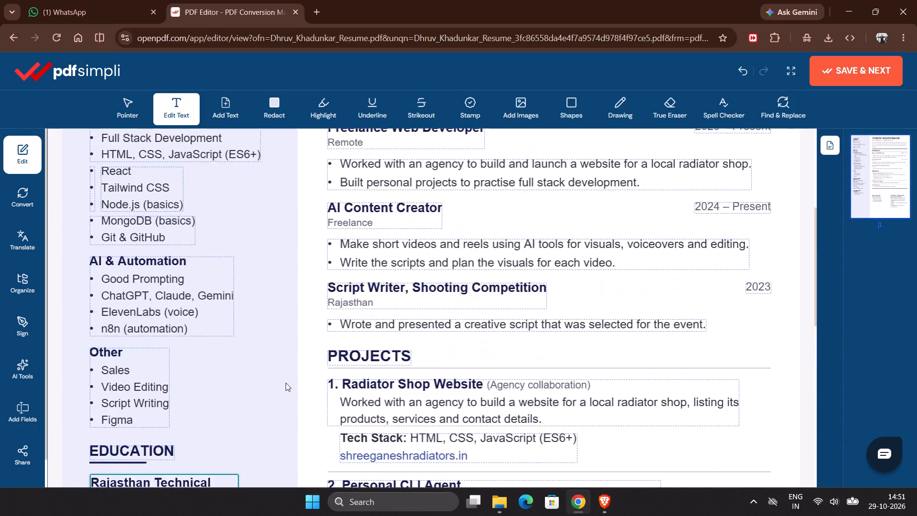
scroll(286, 383, "up", 5)
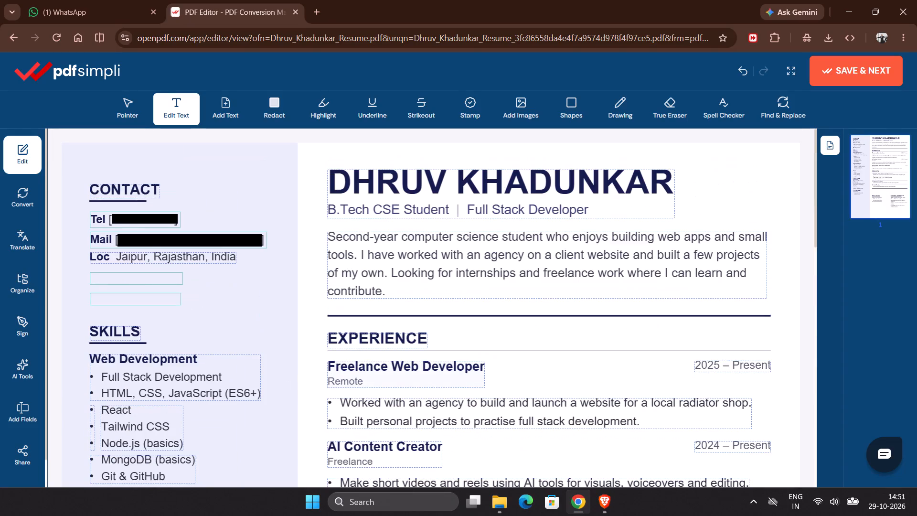
scroll(526, 376, "down", 1)
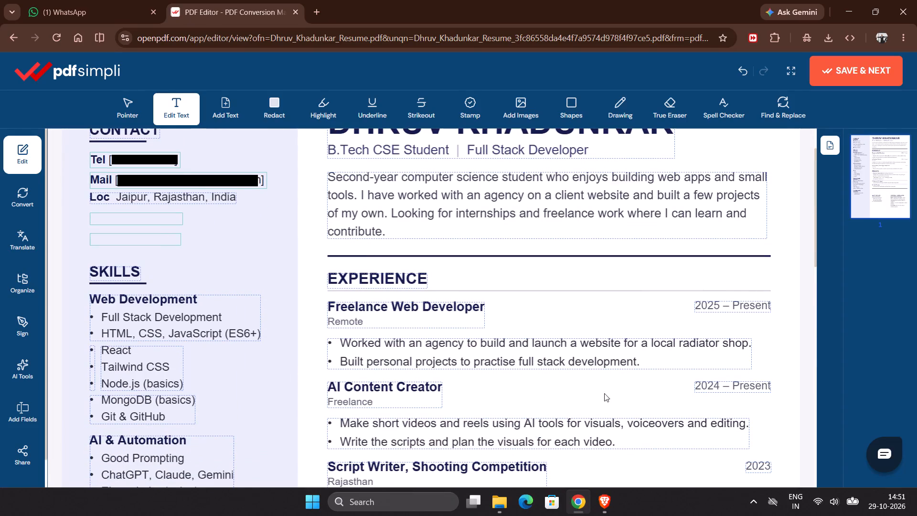
scroll(624, 394, "down", 2)
left_click(717, 268)
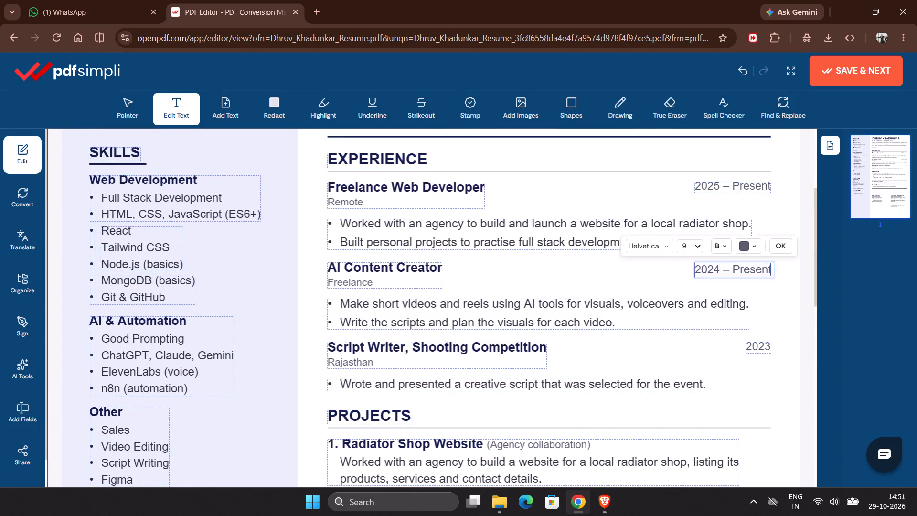
left_click(718, 269)
key("BackSpace")
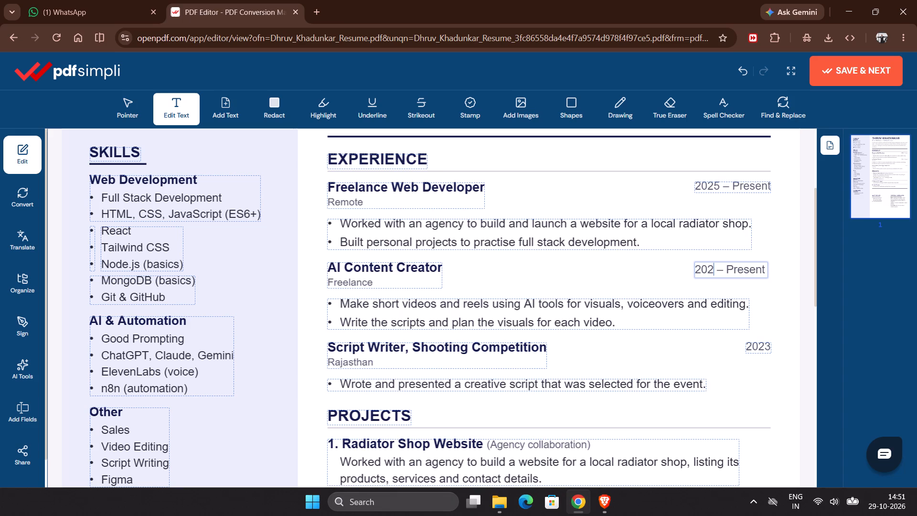
key("5")
left_click(729, 285)
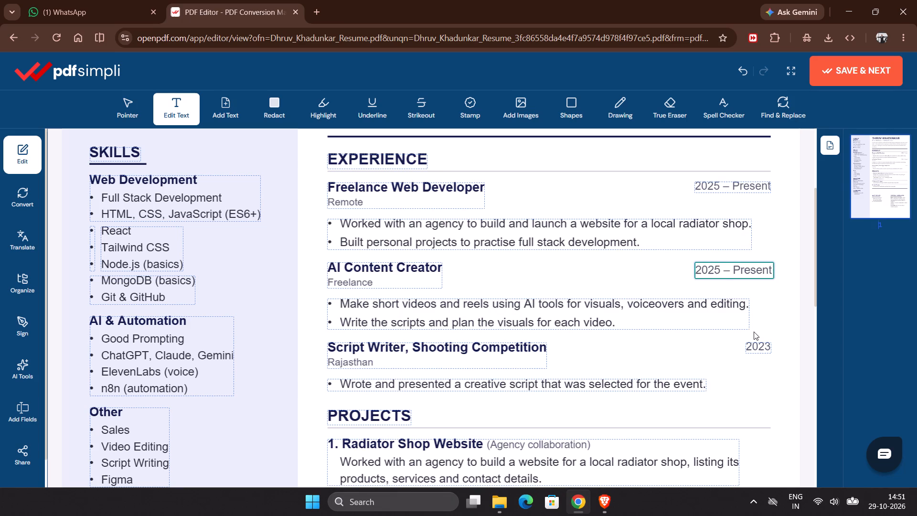
Change the year of the Script Writer, Shooting Competition entry in the Experience section to 2025.
left_click(768, 346)
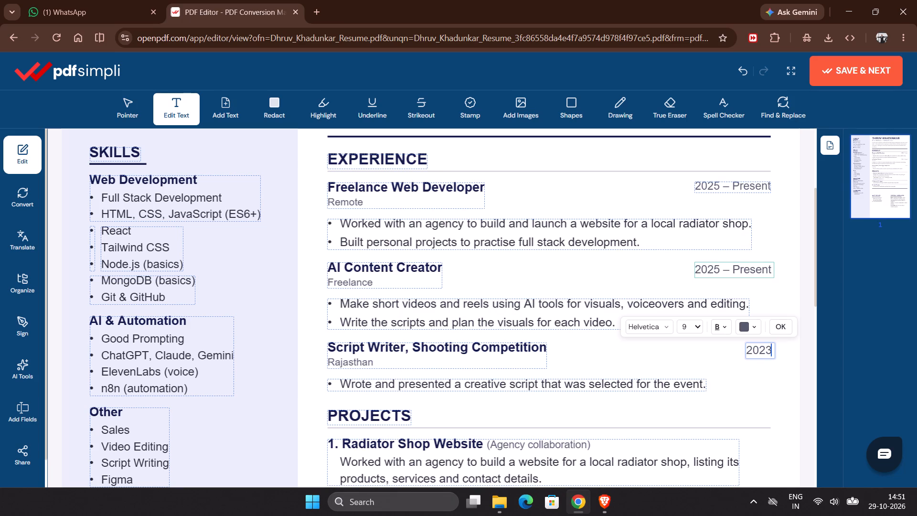
key("BackSpace")
key("5")
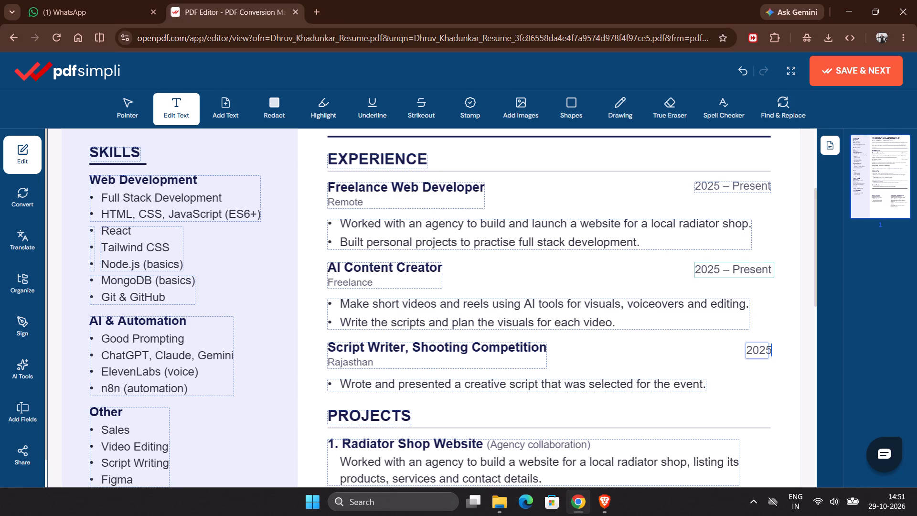
left_click(688, 349)
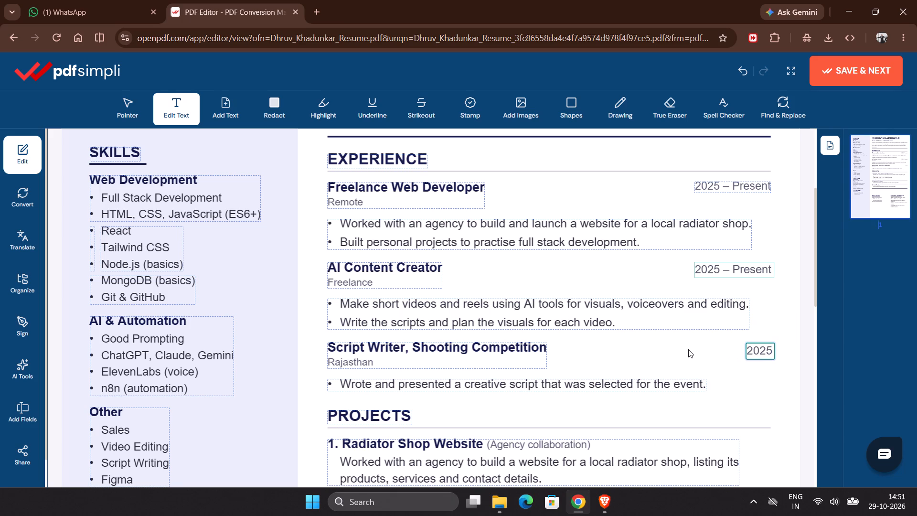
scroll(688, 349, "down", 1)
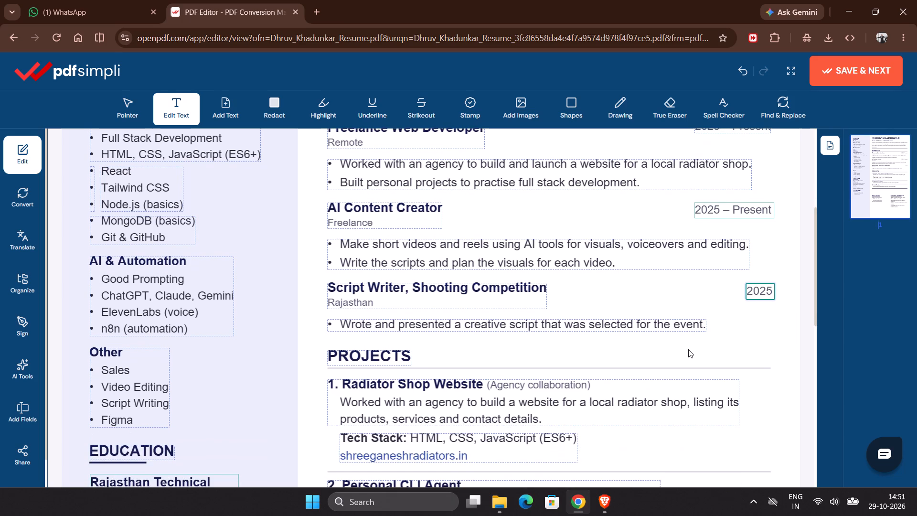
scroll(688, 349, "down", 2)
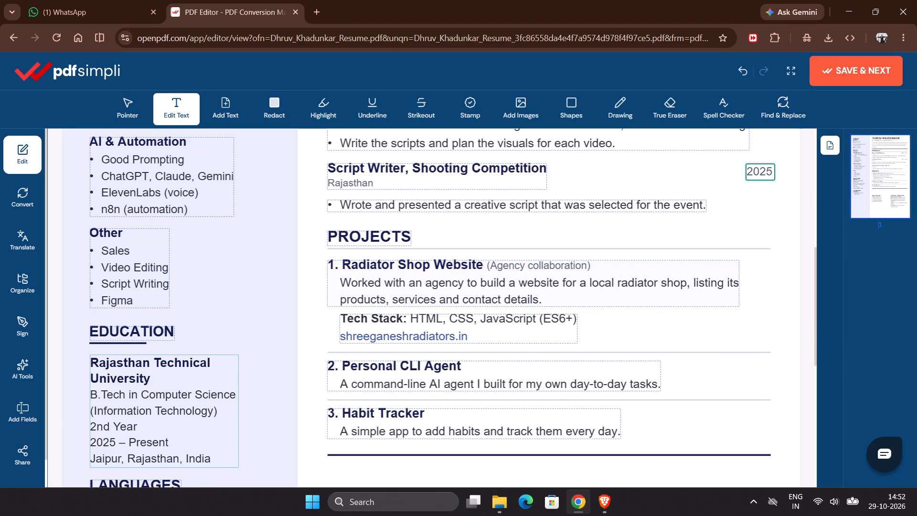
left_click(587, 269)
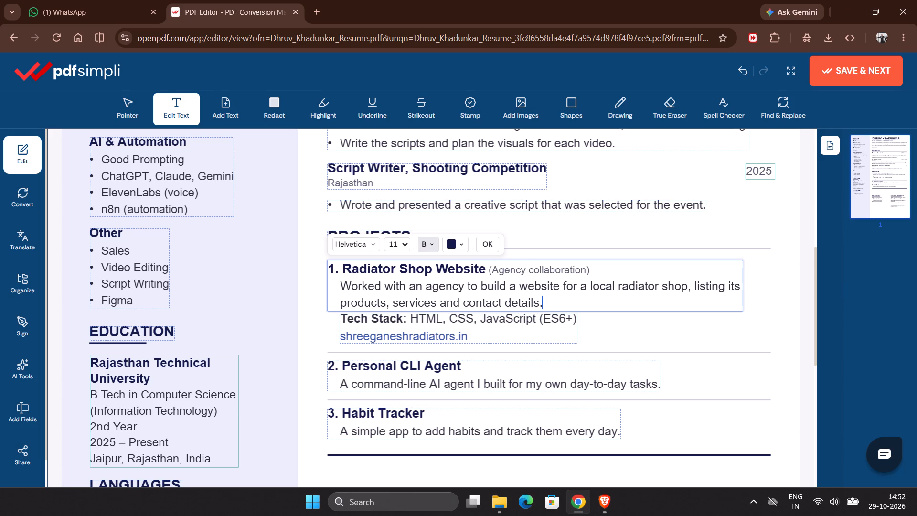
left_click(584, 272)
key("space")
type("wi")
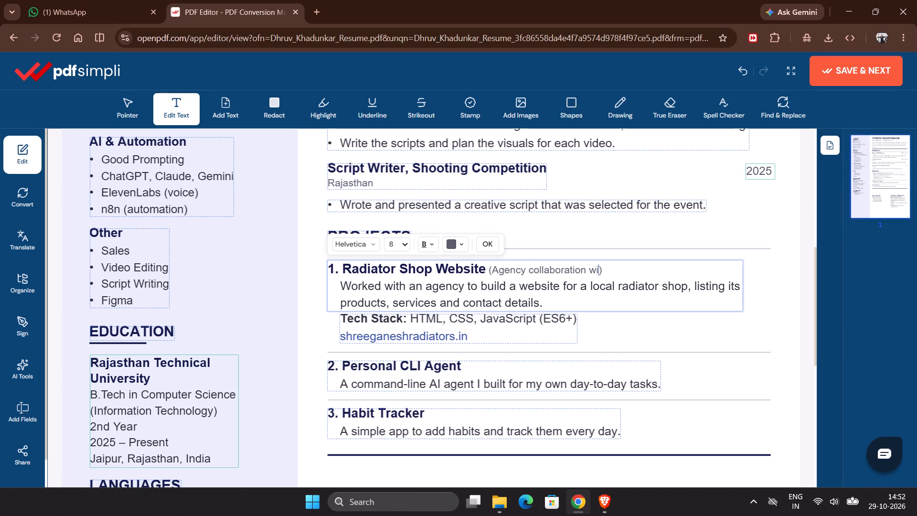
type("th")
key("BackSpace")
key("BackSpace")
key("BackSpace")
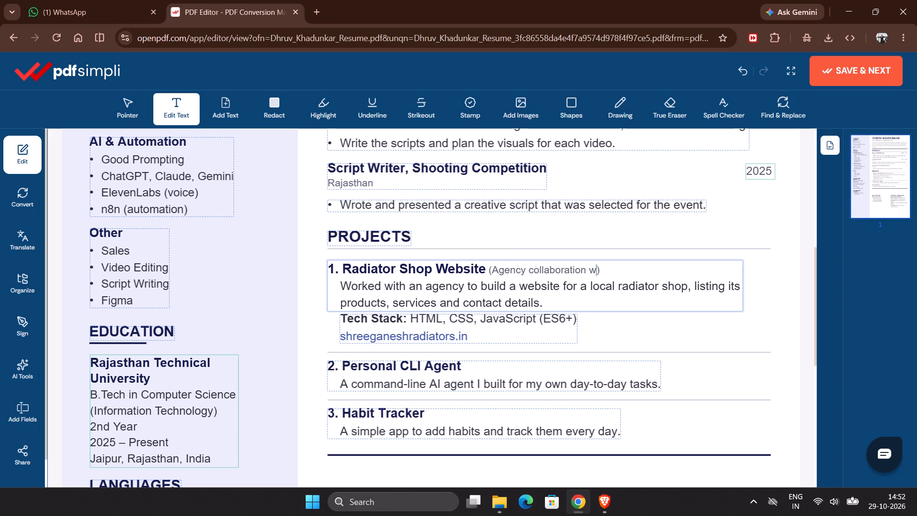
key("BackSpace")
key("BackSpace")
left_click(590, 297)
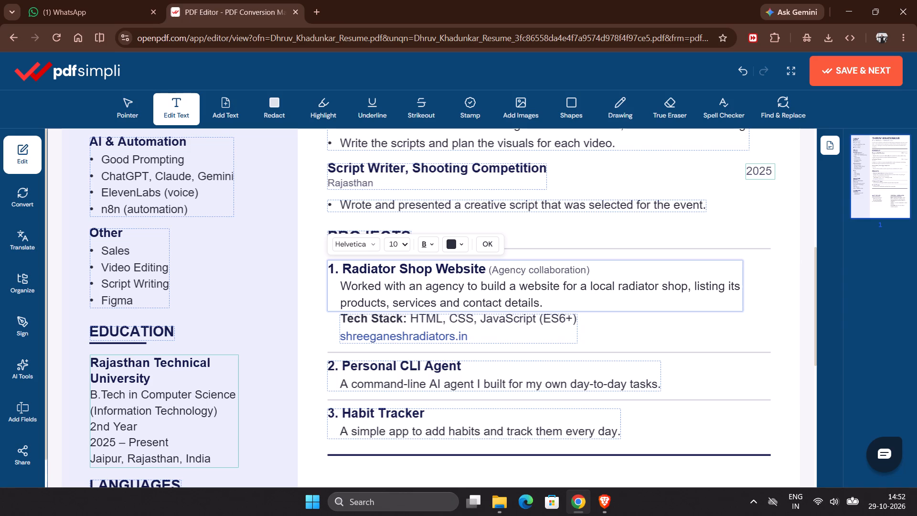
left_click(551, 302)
Review the resume from the Projects section down to the page end, and recheck the Contact and Experience sections.
scroll(504, 418, "down", 3)
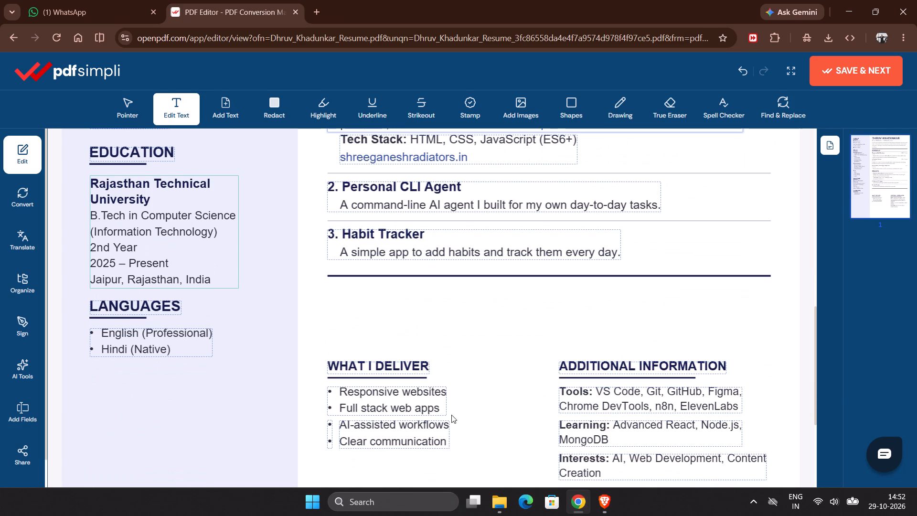
scroll(451, 415, "down", 1)
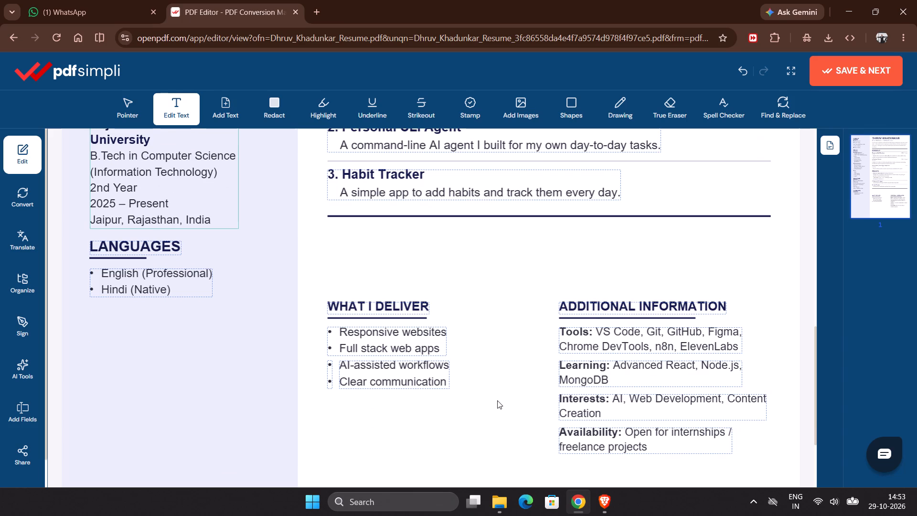
scroll(497, 400, "down", 5)
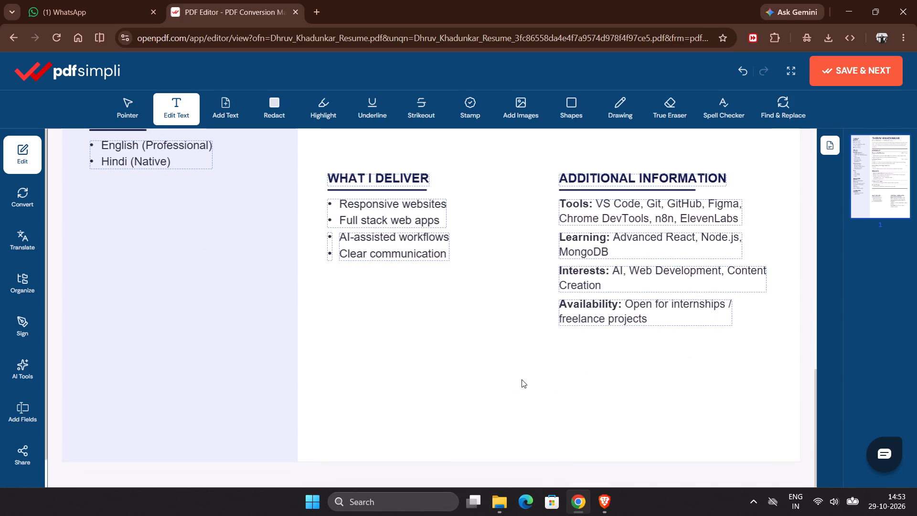
scroll(522, 379, "up", 13)
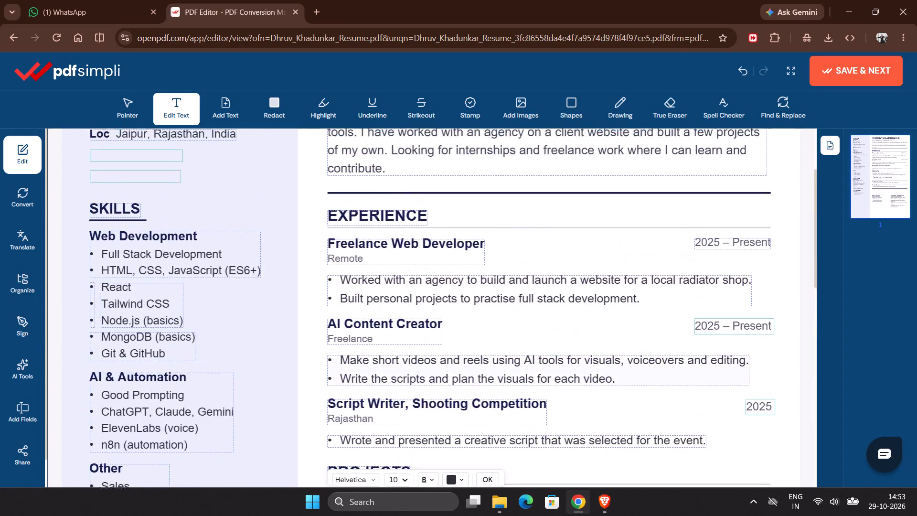
scroll(522, 379, "up", 5)
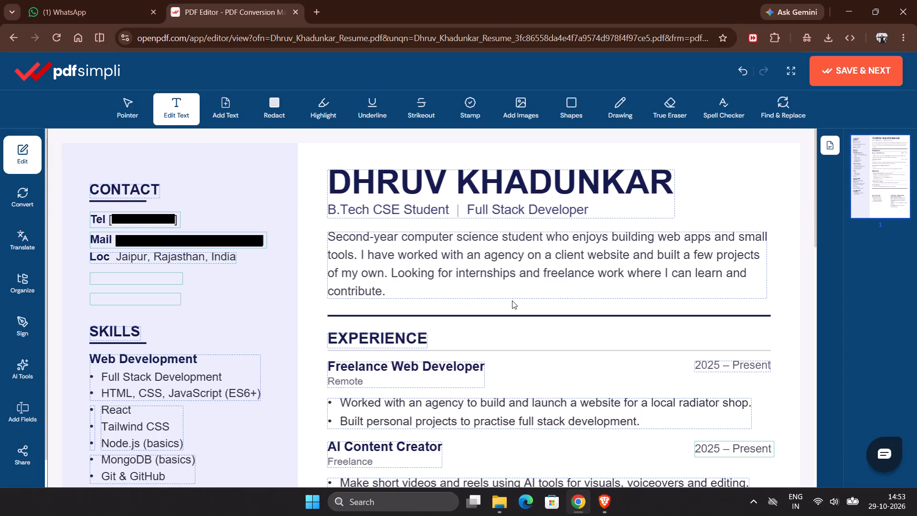
scroll(512, 301, "down", 2)
scroll(512, 301, "up", 2)
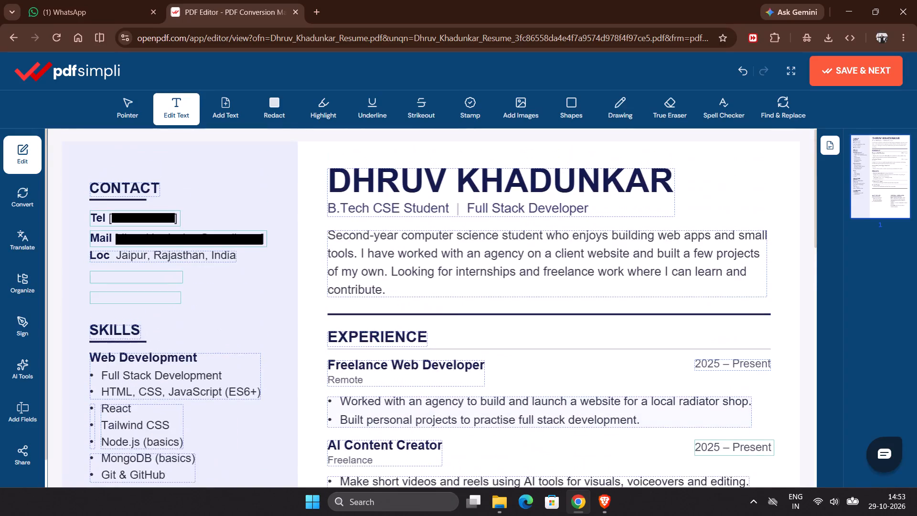
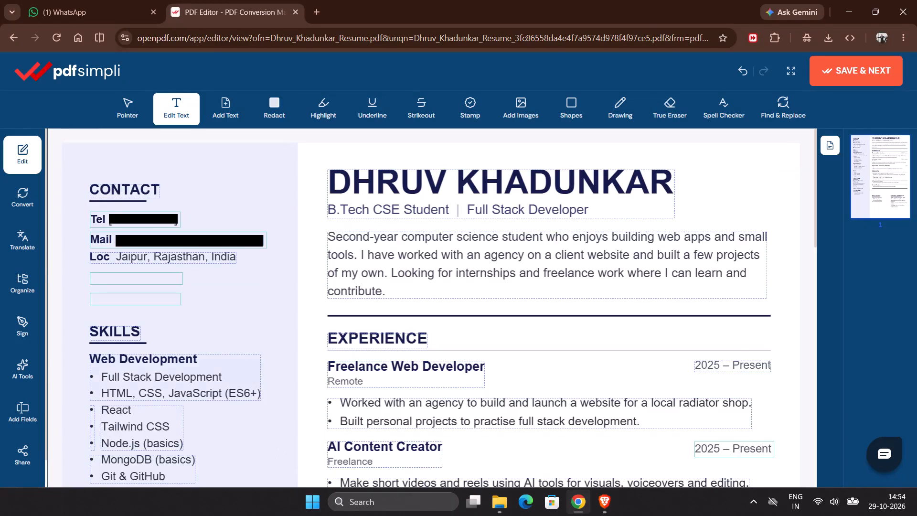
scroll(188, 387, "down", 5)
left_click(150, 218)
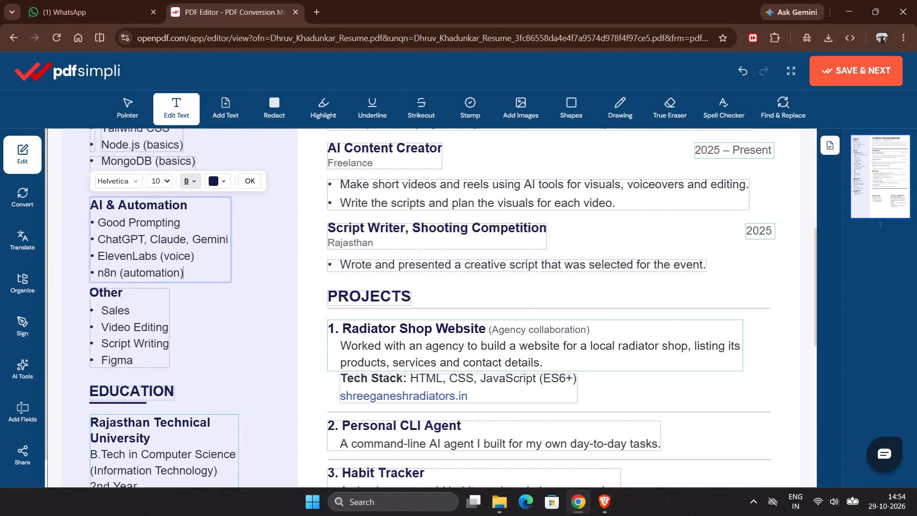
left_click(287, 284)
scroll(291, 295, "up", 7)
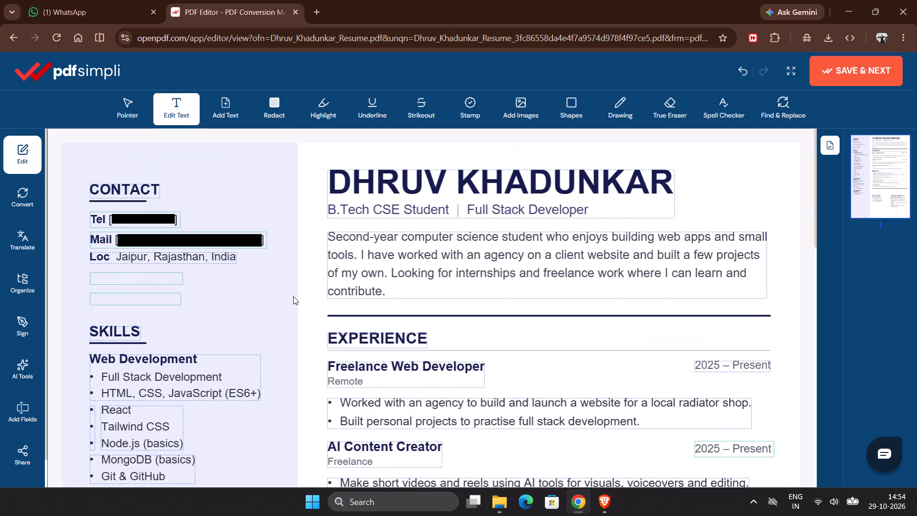
Replace "MongoDB" with "postgress" in the Web Development list of the Skills section, keeping "(basics)" after it.
scroll(203, 337, "down", 2)
left_click(190, 347)
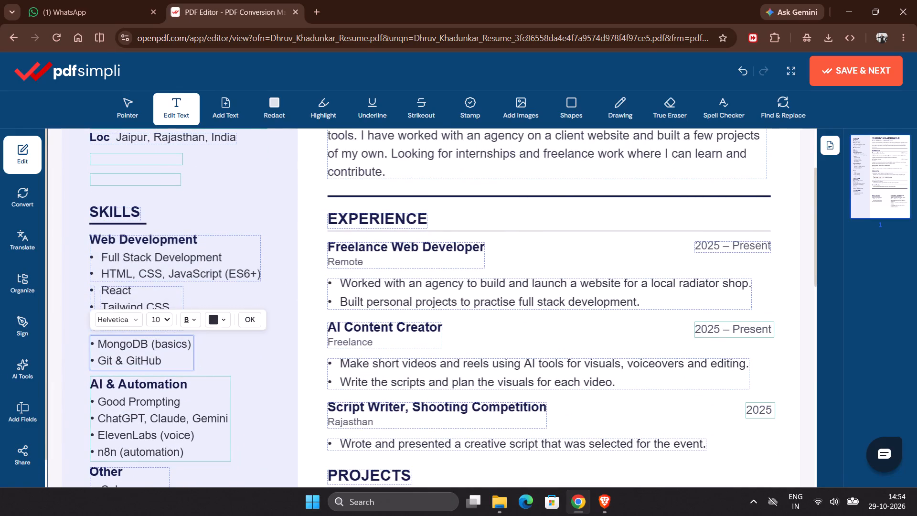
left_click(190, 344)
left_click(147, 345)
key("BackSpace")
key("BackSpace")
key("BackSpace")
key("BackSpace")
key("BackSpace")
key("BackSpace")
key("BackSpace")
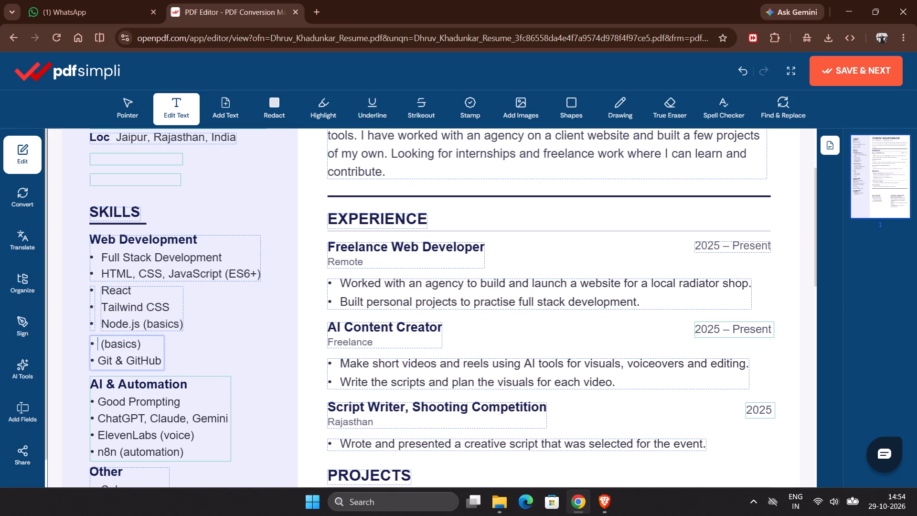
type("post")
type("gress")
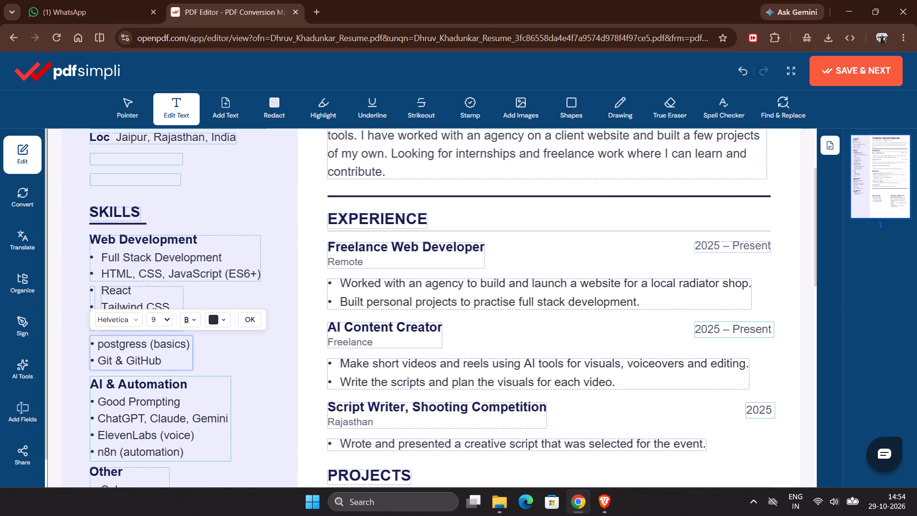
left_click(230, 346)
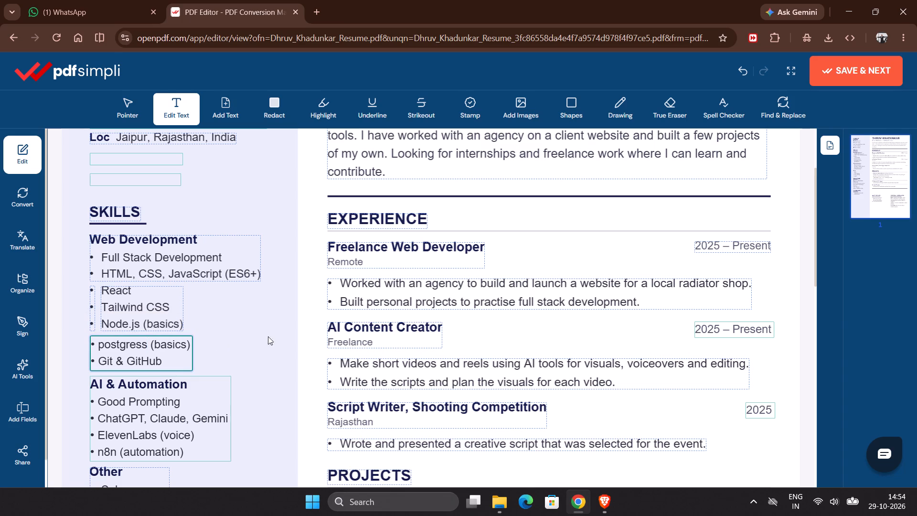
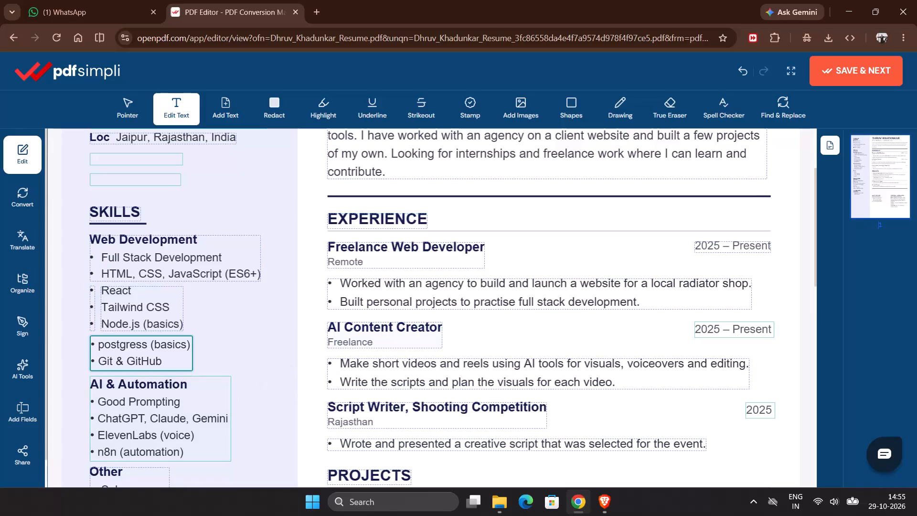
Append " &ai devleloper" after "Full Stack Developer" in the subtitle line beneath the resume owner's name.
scroll(481, 306, "up", 6)
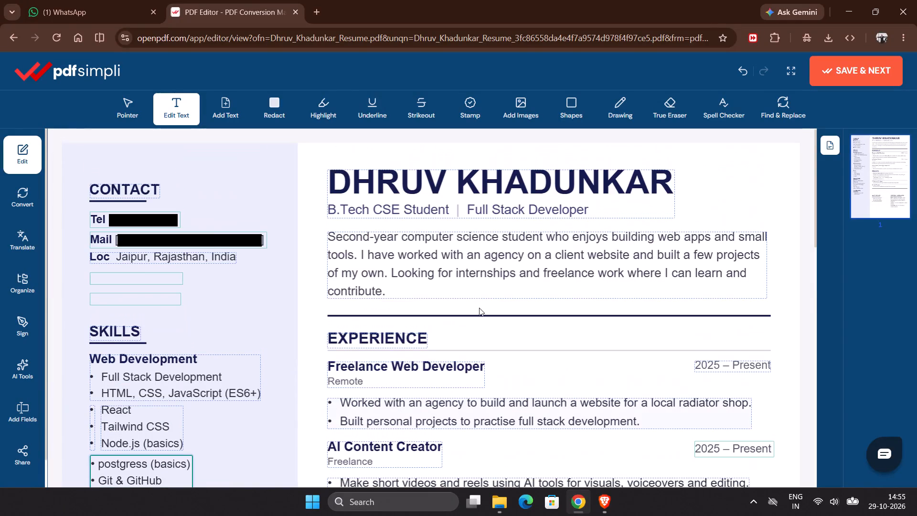
scroll(479, 308, "up", 3)
left_click(606, 213)
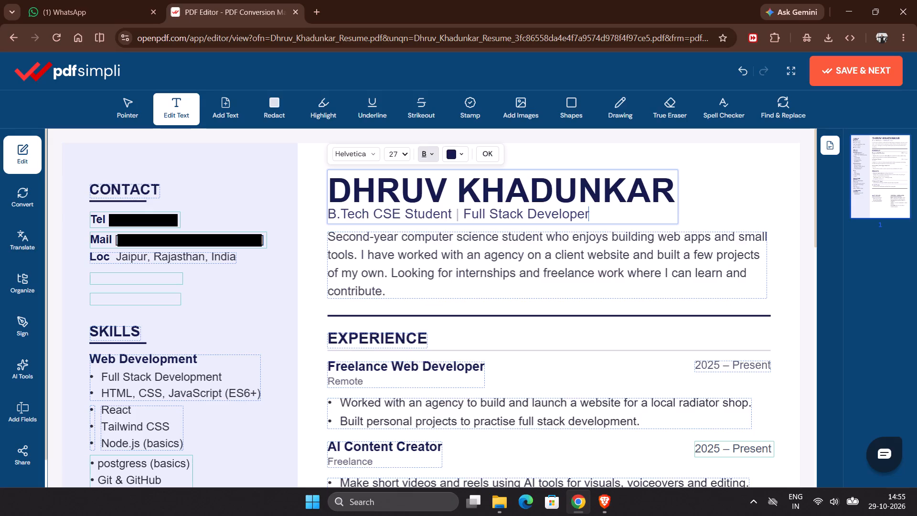
key("ctrl+4")
key("BackSpace")
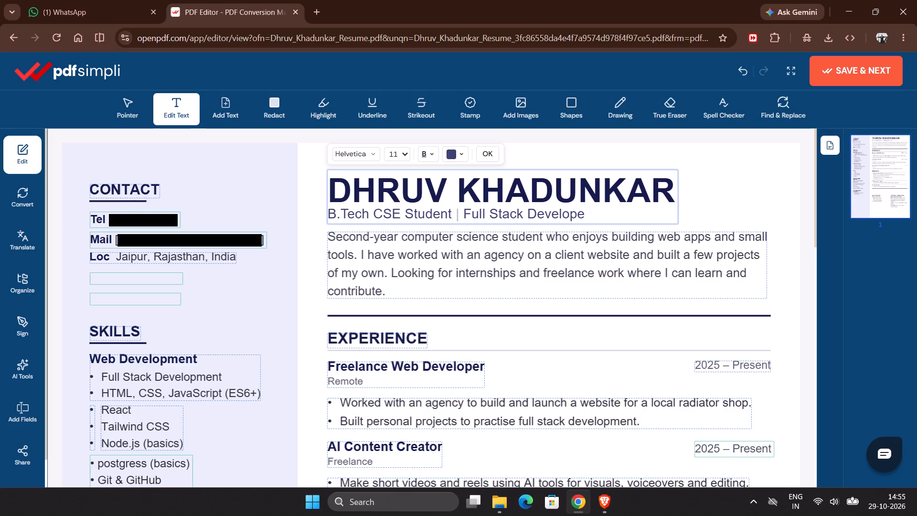
key("ctrl+7")
key("r")
key("7")
key("BackSpace")
key("shift+ampersand")
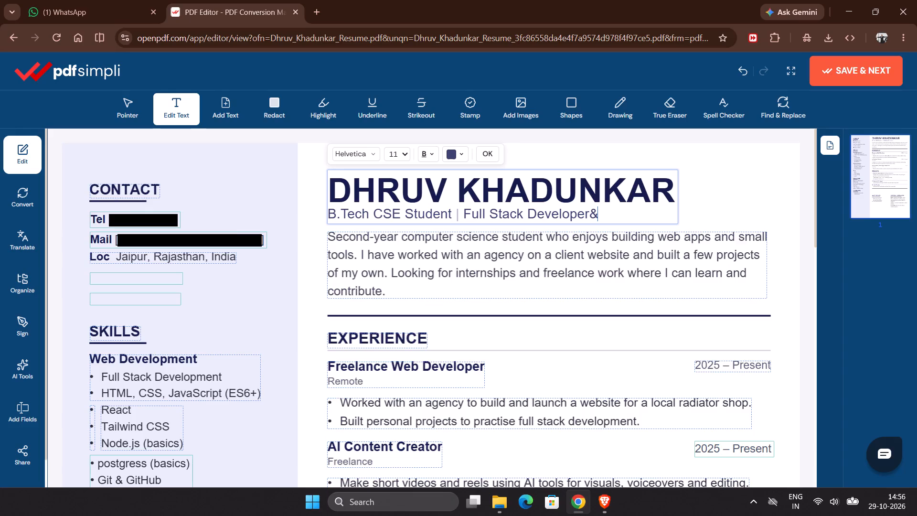
type("ai devle")
type("loper")
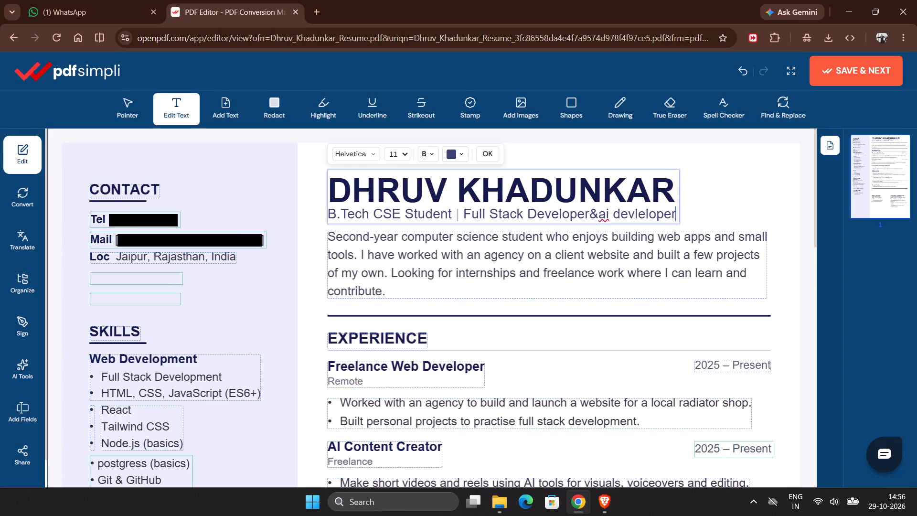
left_click(589, 215)
key("space")
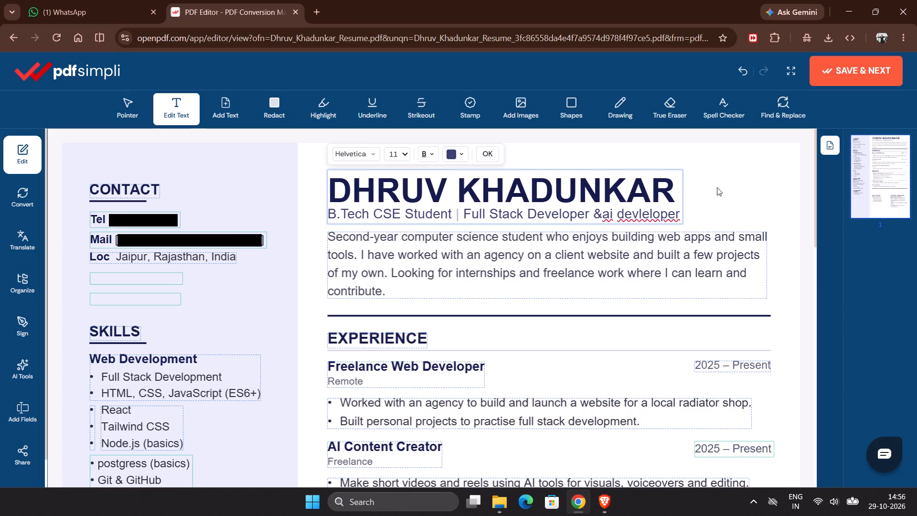
left_click(717, 187)
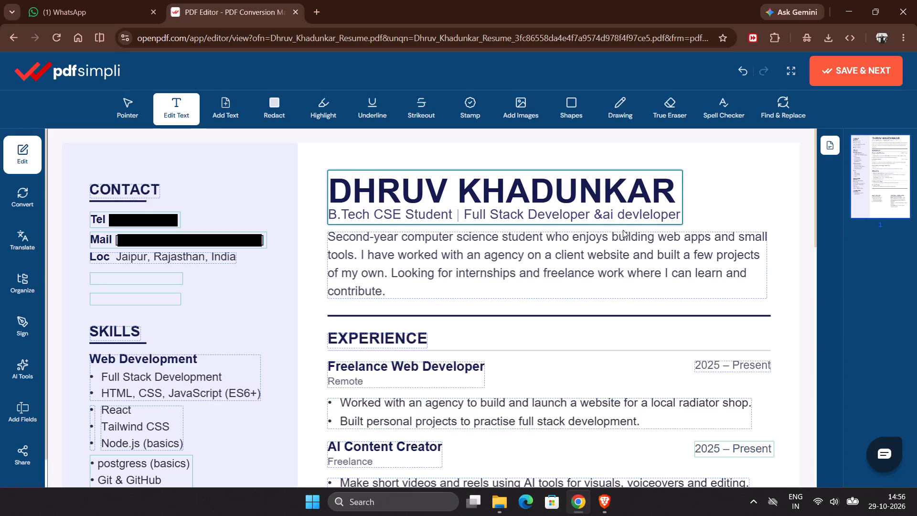
Delete the word "devleloper" from the end of the subtitle line, leaving it ending in "&ai".
left_click(678, 220)
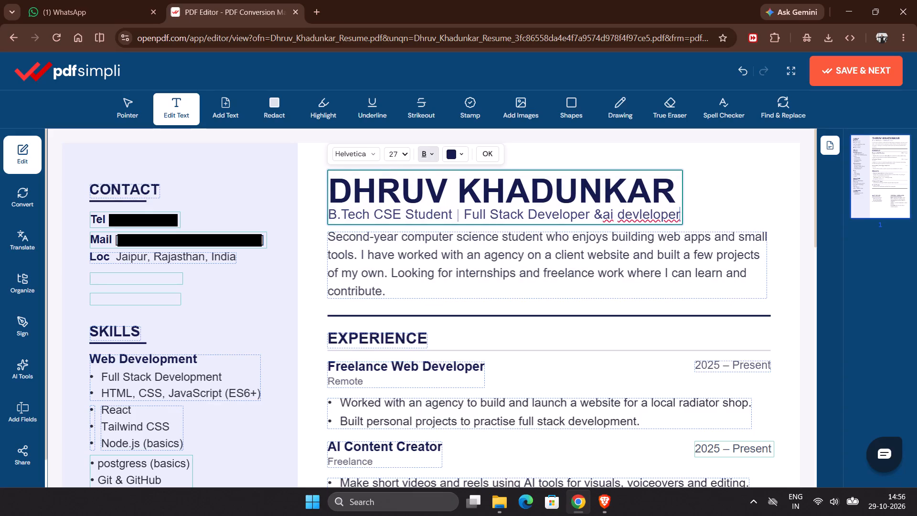
key("BackSpace")
key("BackSpace")
key("BackSpace")
key("BackSpace")
key("BackSpace")
key("BackSpace")
key("BackSpace")
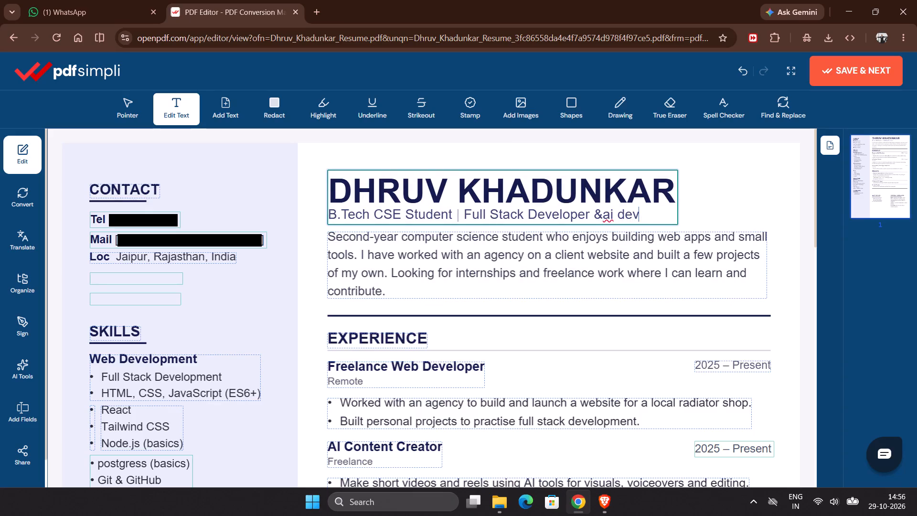
key("BackSpace")
key("BackSpace")
key("BackSpace")
left_click(701, 213)
Change "ai" to "Ai" at the end of the subtitle line beneath the resume owner's name.
left_click(612, 220)
left_click(607, 218)
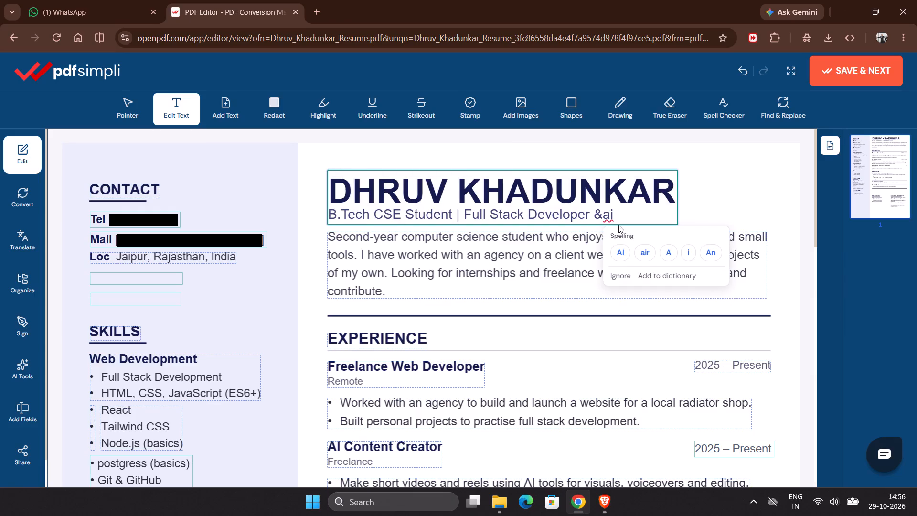
key("BackSpace")
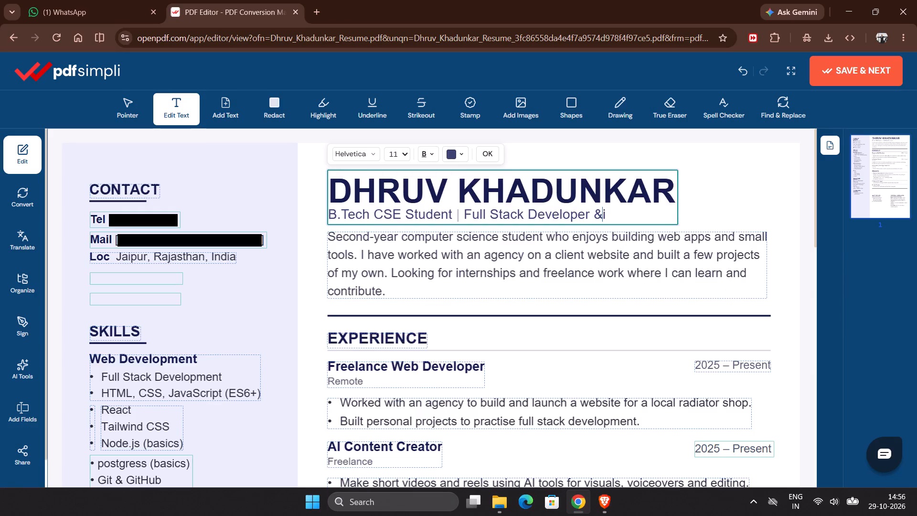
key("shift+a")
left_click(672, 210)
left_click(706, 210)
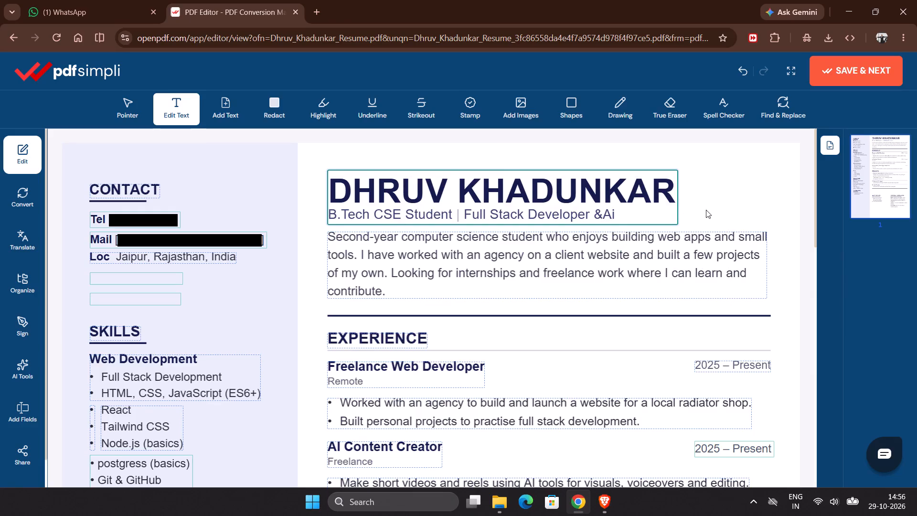
Insert a space between "&" and "Ai" in the subtitle line so it reads "Full Stack Developer & Ai".
scroll(701, 250, "down", 4)
scroll(695, 266, "up", 4)
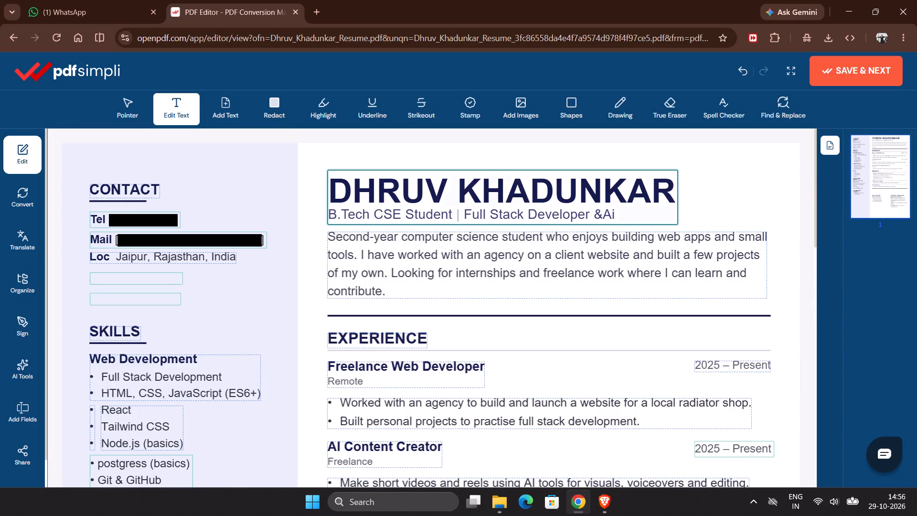
left_click(602, 217)
left_click(590, 211)
left_click(603, 214)
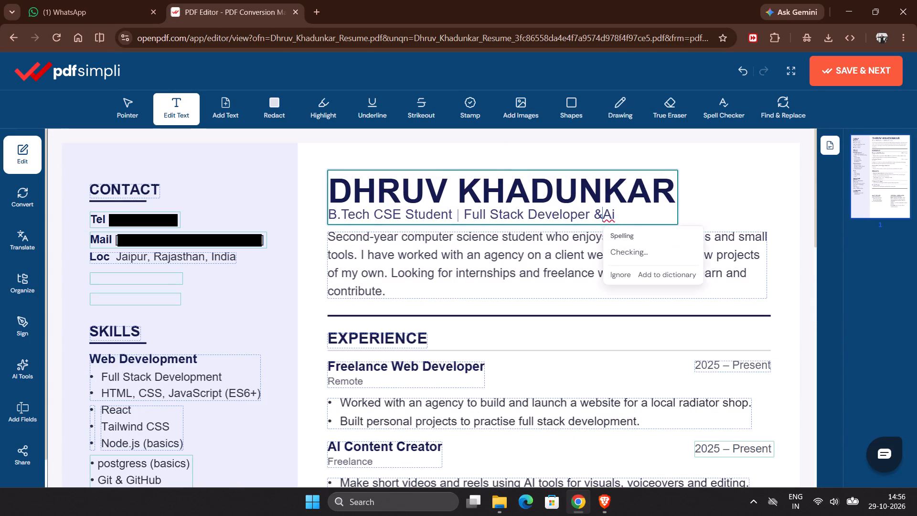
key("space")
left_click(737, 193)
Review the rest of the resume, from the Experience and Projects sections down to What I Deliver and Additional Information.
scroll(703, 263, "down", 1)
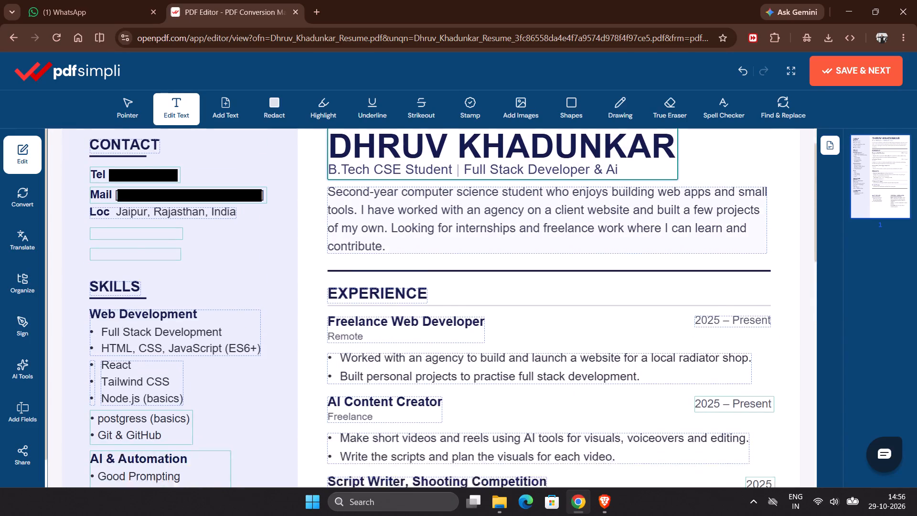
scroll(636, 266, "down", 3)
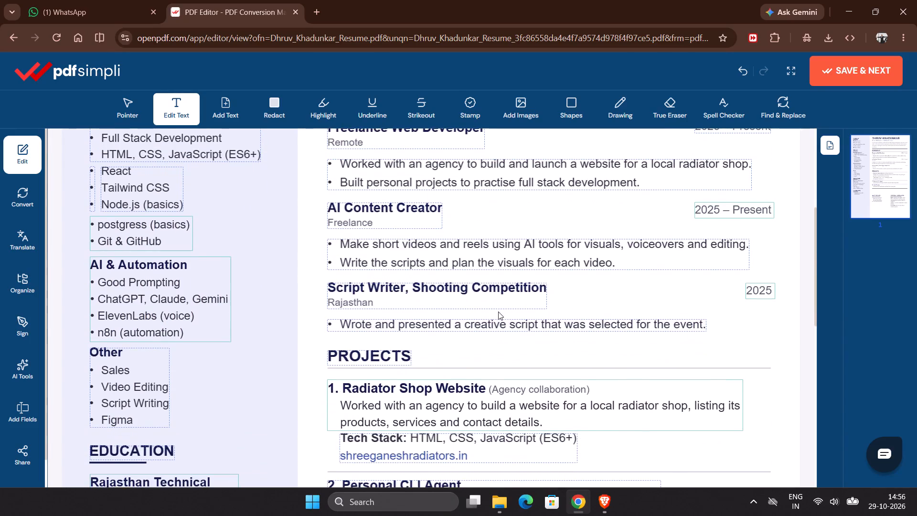
scroll(496, 295, "down", 3)
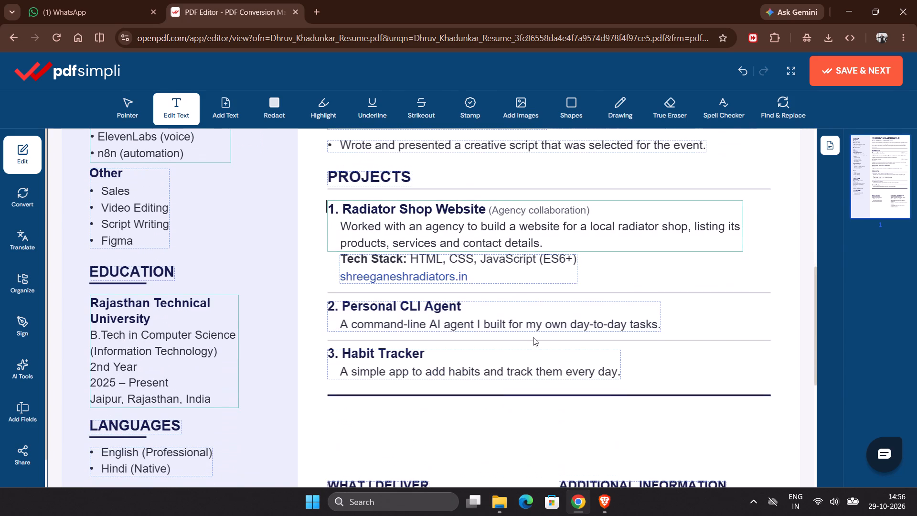
double_click(612, 366)
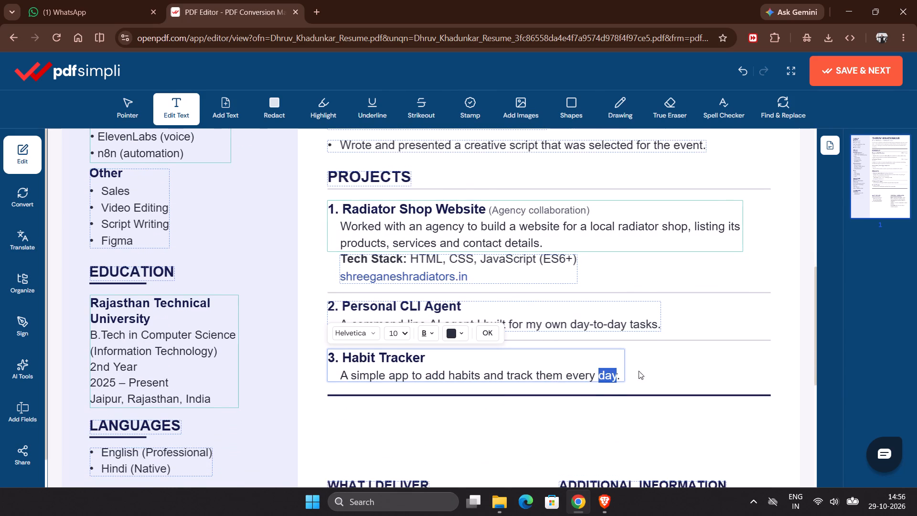
left_click(677, 358)
scroll(657, 360, "down", 4)
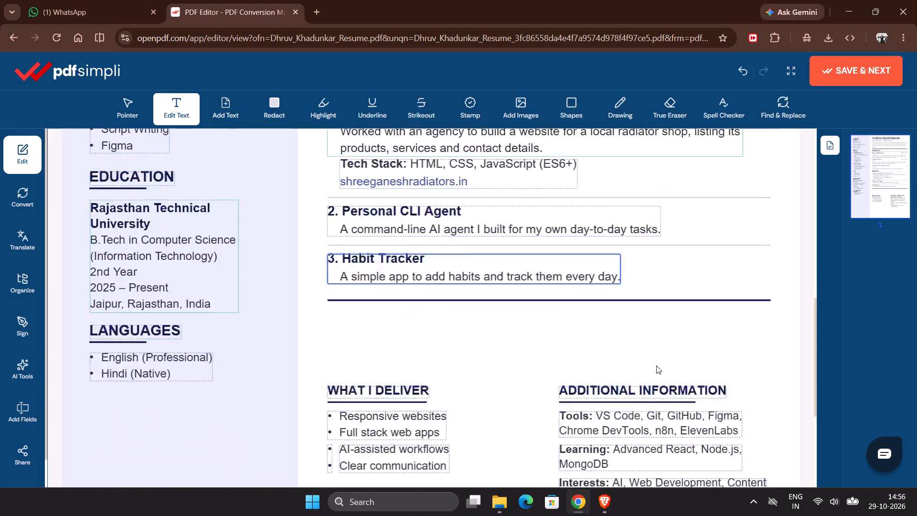
scroll(612, 330, "down", 4)
scroll(608, 341, "up", 15)
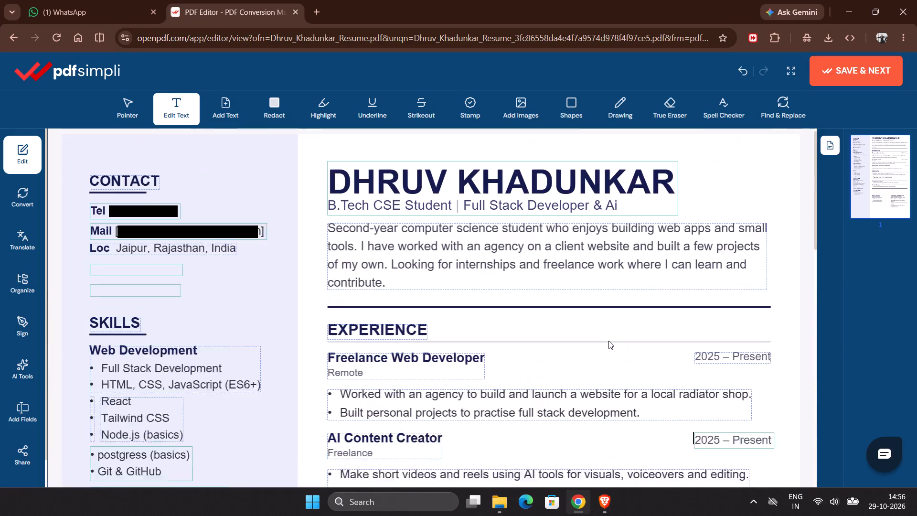
scroll(608, 341, "up", 5)
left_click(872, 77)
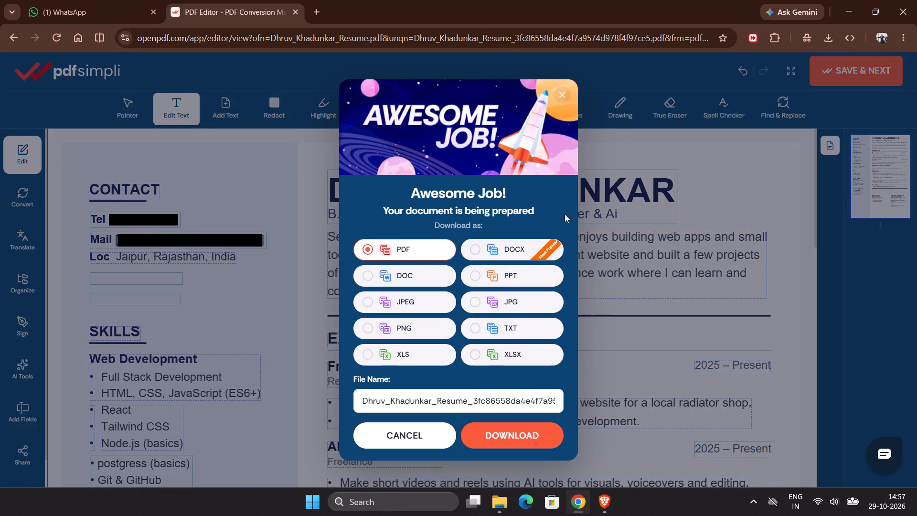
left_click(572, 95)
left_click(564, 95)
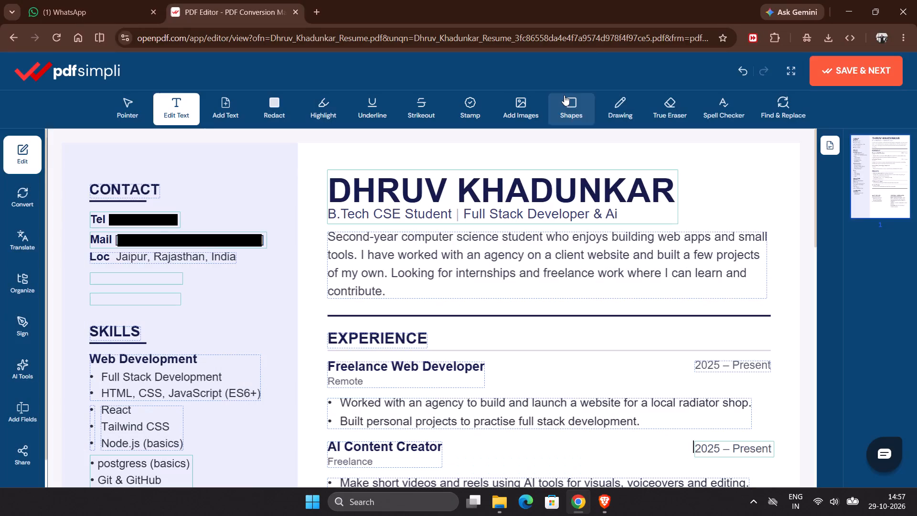
Replace the "Web Development" heading under Skills with "ui&ux".
left_click(289, 292)
scroll(248, 312, "down", 3)
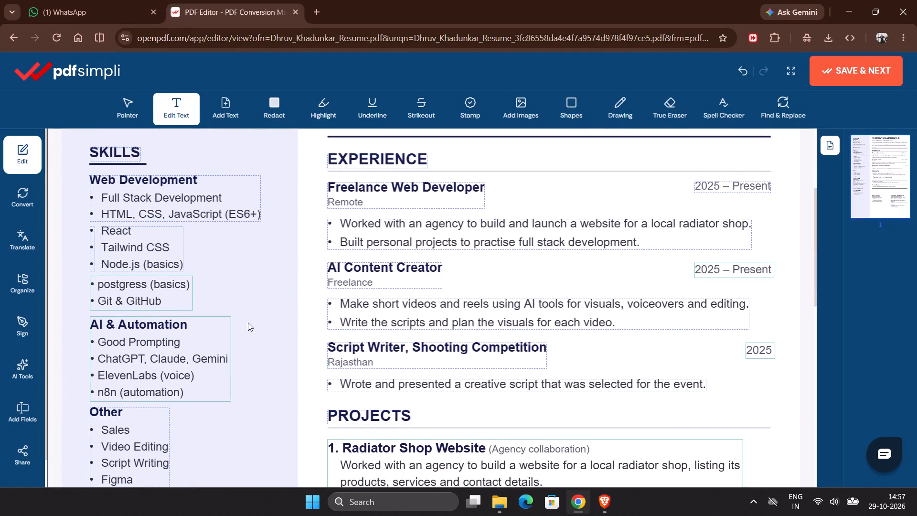
scroll(225, 333, "up", 1)
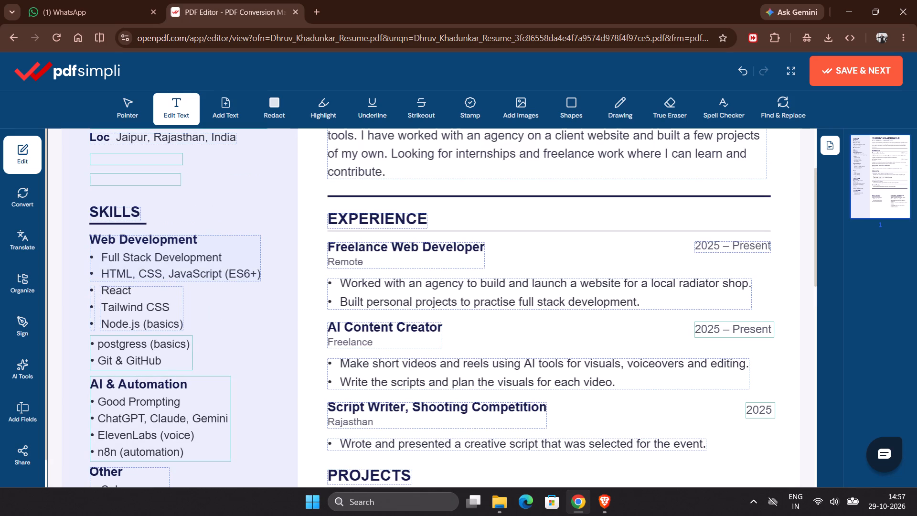
left_click(213, 245)
left_click(212, 246)
left_click(207, 245)
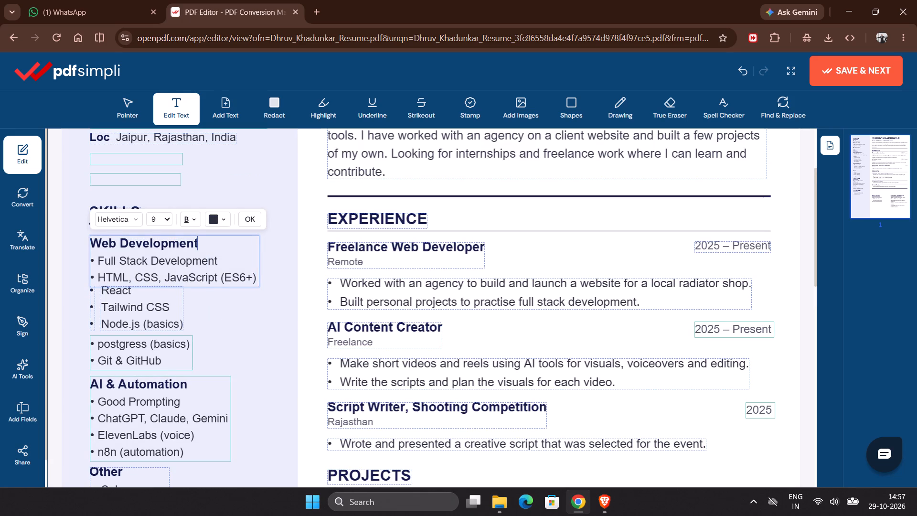
left_click(204, 241)
key("BackSpace")
key("BackSpace")
key("BackSpace")
key("BackSpace")
key("BackSpace")
key("BackSpace")
key("BackSpace")
key("BackSpace")
key("BackSpace")
key("BackSpace")
key("BackSpace")
key("BackSpace")
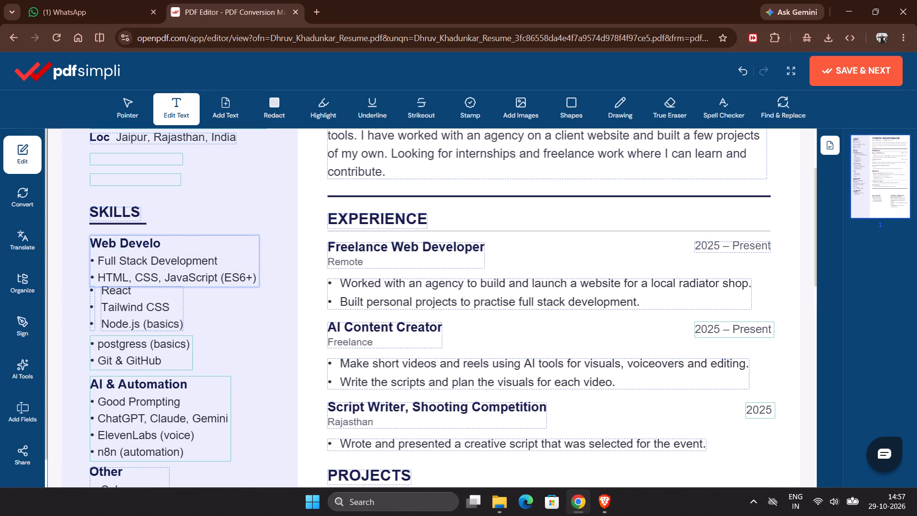
key("BackSpace")
key("BackSpace")
key("BackSpace")
type("ui")
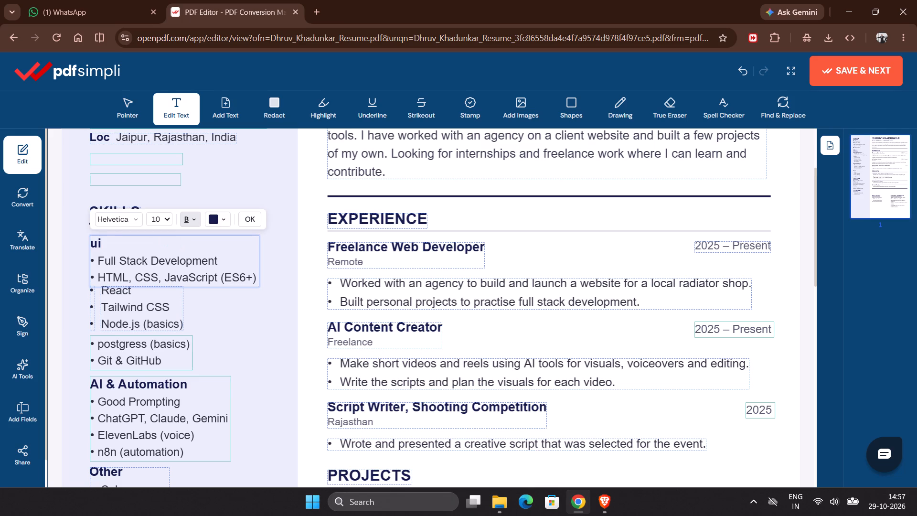
key("shift+ampersand")
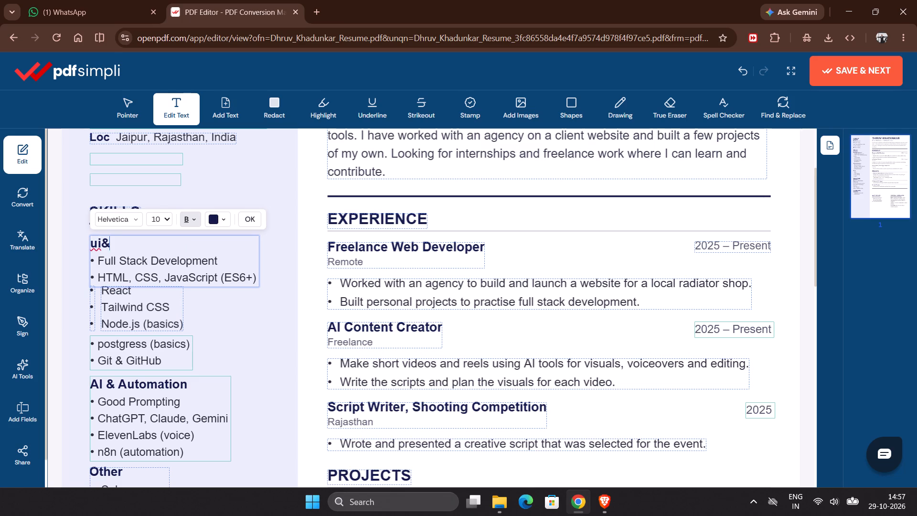
type("ux")
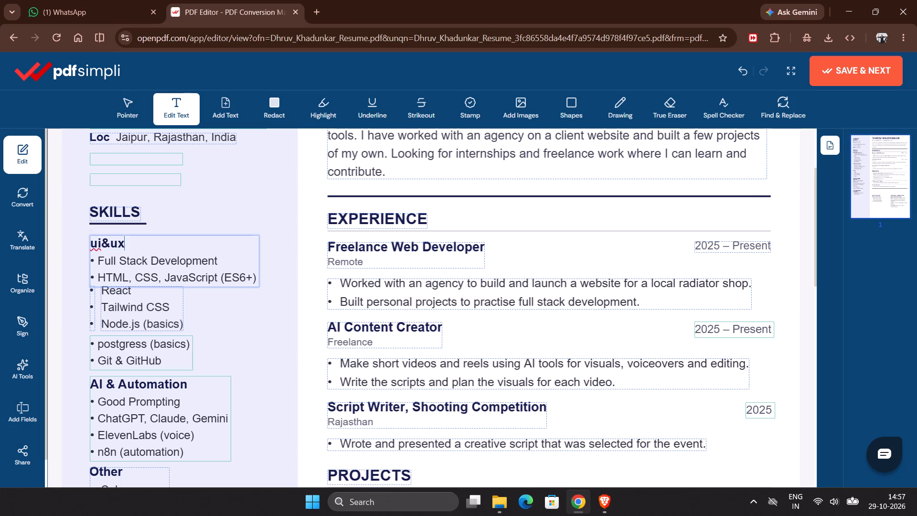
key("space")
Delete the "Full Stack Development" bullet line beneath the "ui&ux" heading in the Skills section.
left_click(243, 271)
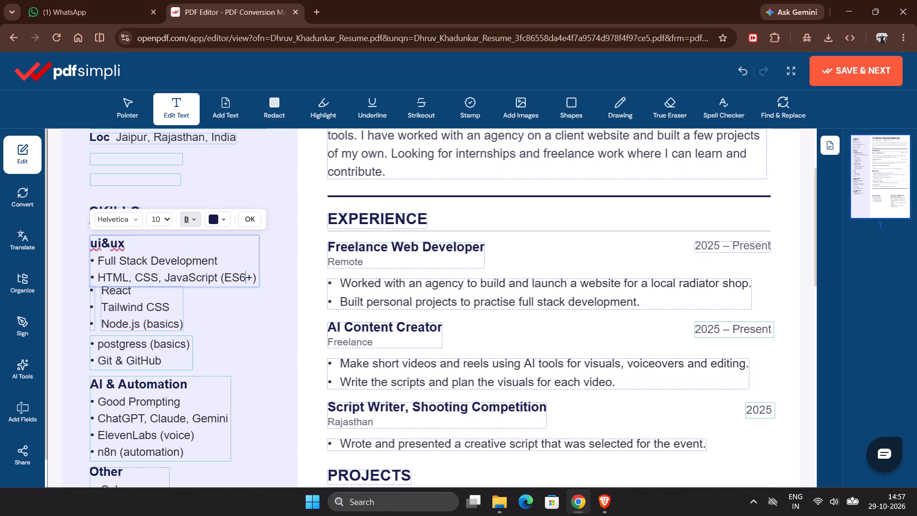
left_click(237, 258)
left_click(233, 263)
left_click(224, 257)
key("BackSpace")
key("BackSpace")
key("BackSpace")
key("BackSpace")
key("BackSpace")
key("BackSpace")
key("BackSpace")
key("BackSpace")
key("BackSpace")
key("BackSpace")
key("BackSpace")
key("BackSpace")
key("BackSpace")
key("BackSpace")
key("BackSpace")
key("BackSpace")
key("BackSpace")
key("BackSpace")
key("BackSpace")
key("BackSpace")
key("BackSpace")
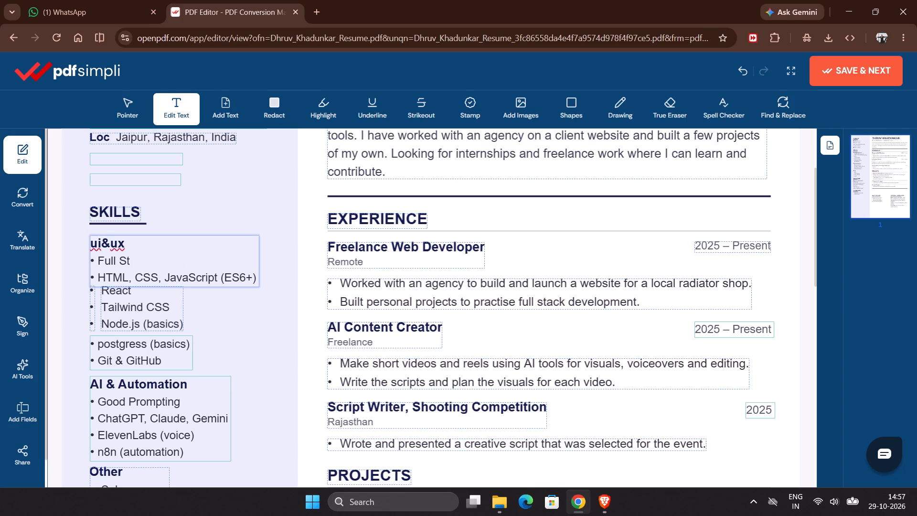
key("BackSpace")
key("BackSpace")
key("BackSpace")
key("BackSpace")
left_click(198, 293)
left_click(228, 305)
left_click(215, 313)
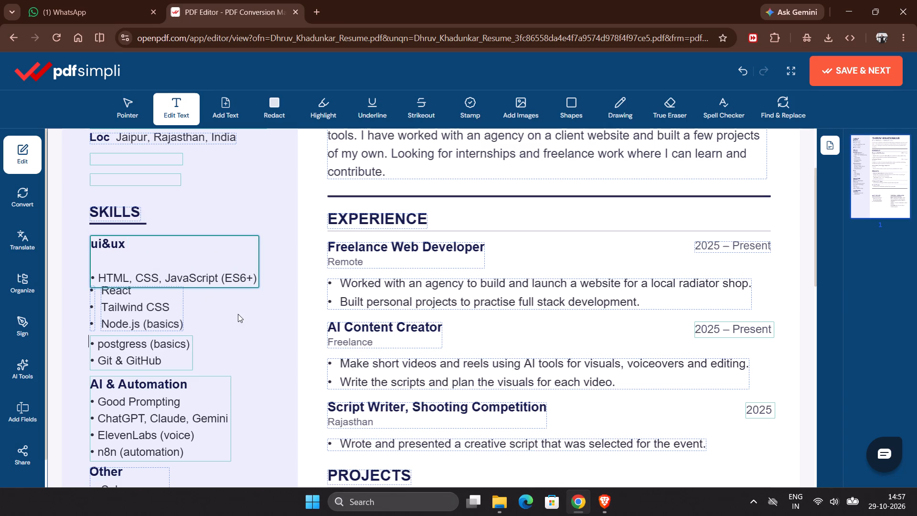
left_click(238, 314)
left_click(316, 215)
left_click(252, 217)
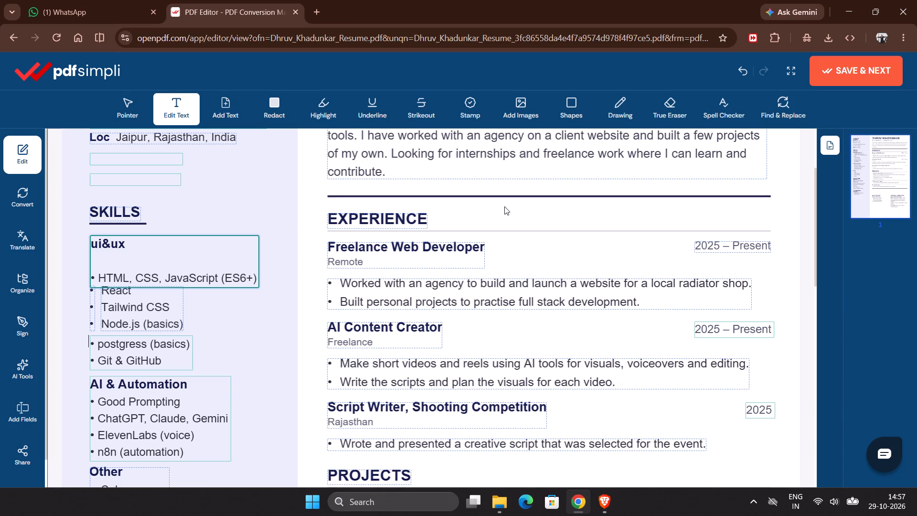
left_click(504, 206)
left_click(326, 288)
Replace the "Node.js (basics)" skill below "Tailwind CSS" with "java".
left_click(170, 304)
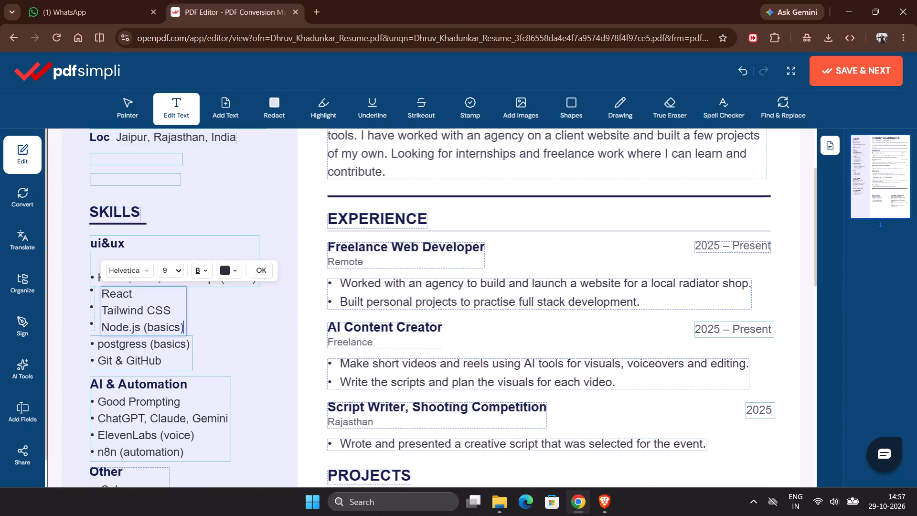
left_click(182, 332)
key("BackSpace")
key("BackSpace")
key("BackSpace")
key("BackSpace")
key("BackSpace")
key("BackSpace")
key("BackSpace")
key("BackSpace")
key("BackSpace")
key("BackSpace")
key("BackSpace")
key("BackSpace")
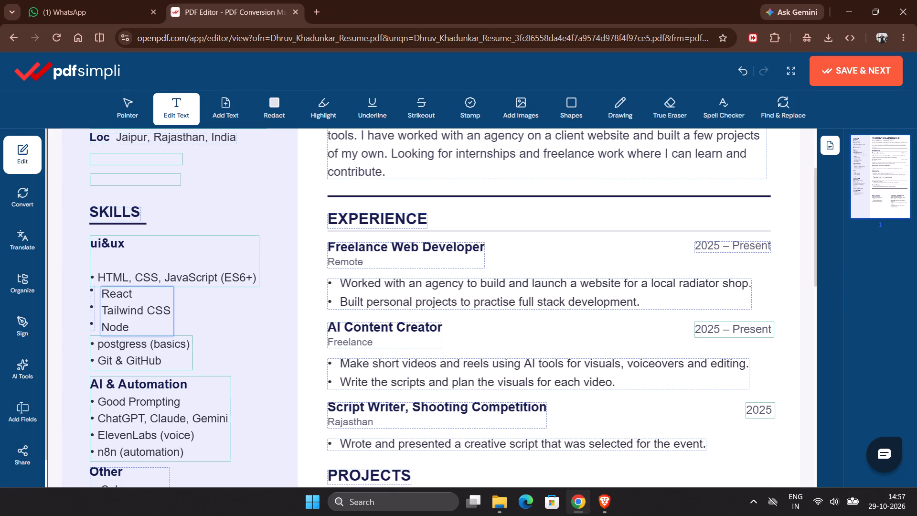
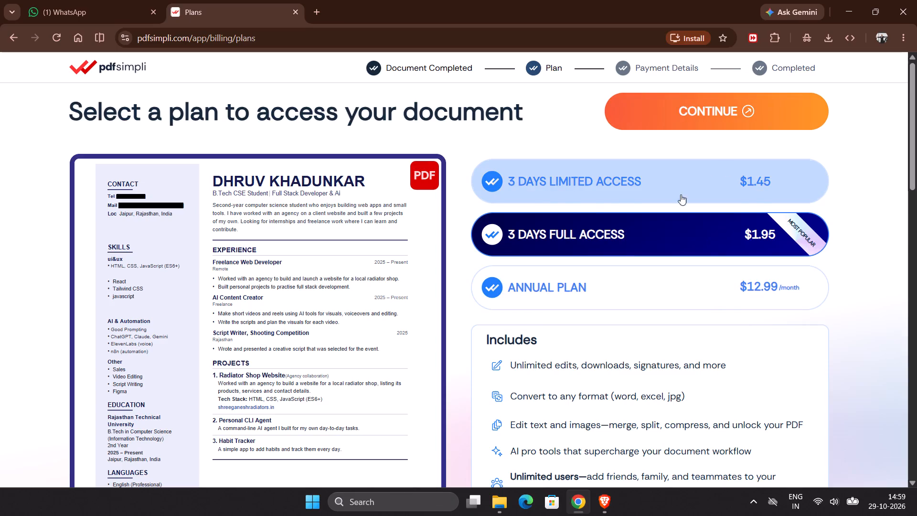
Capture a screen snip of the whole edited resume preview on the plans page.
scroll(376, 306, "up", 3, "ctrl")
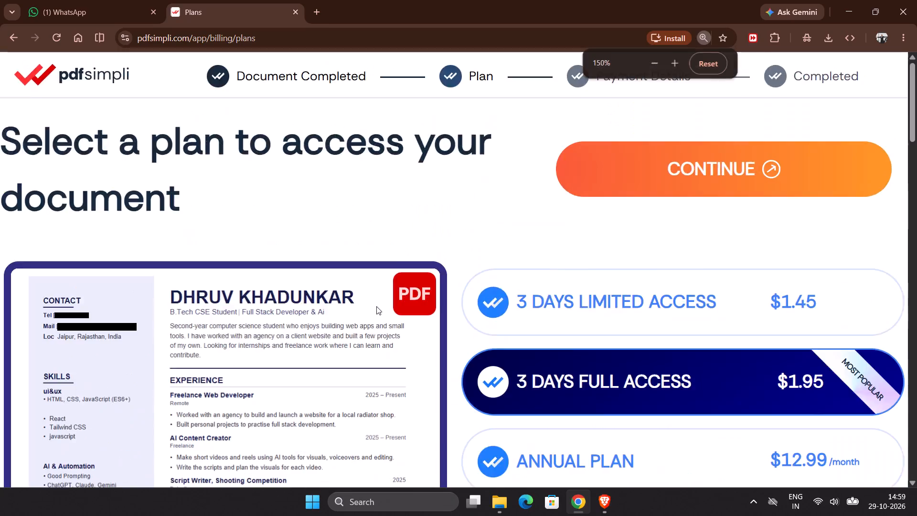
scroll(376, 306, "down", 5, "ctrl")
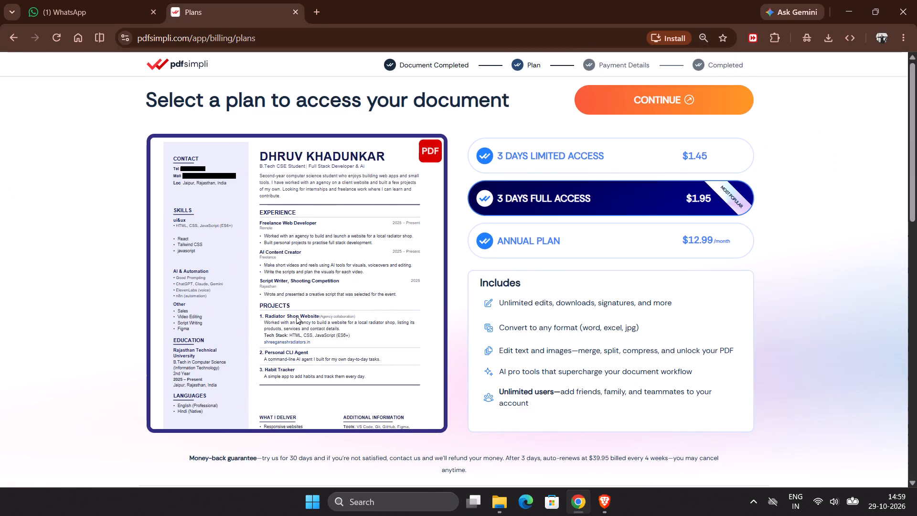
key("shift+super+s")
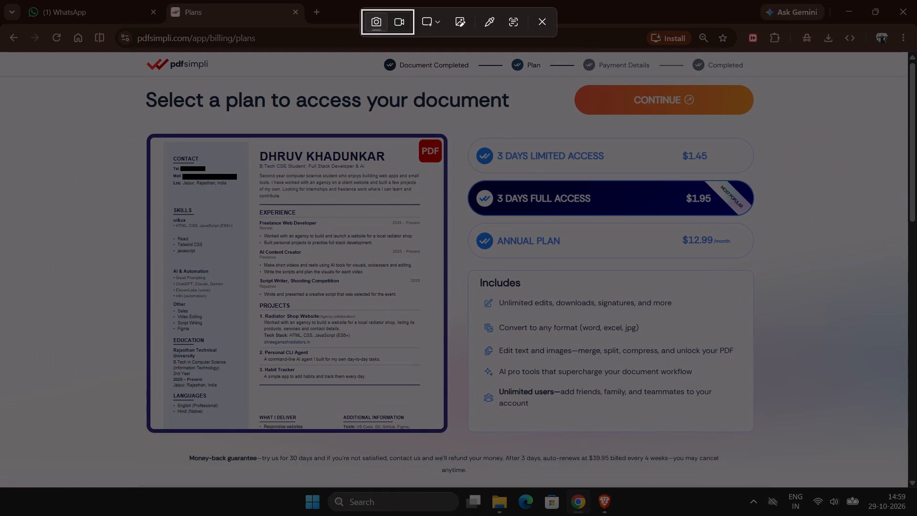
left_click_drag(165, 145, 415, 283)
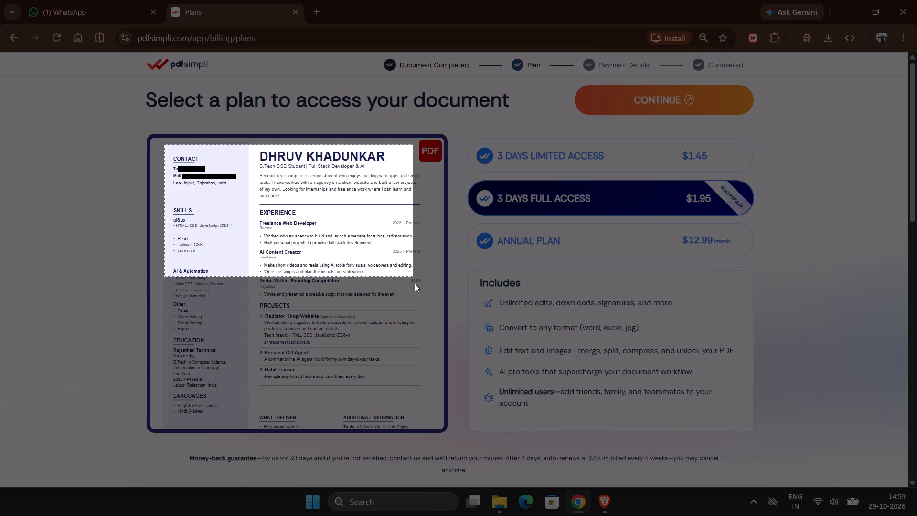
left_click_drag(415, 283, 425, 429)
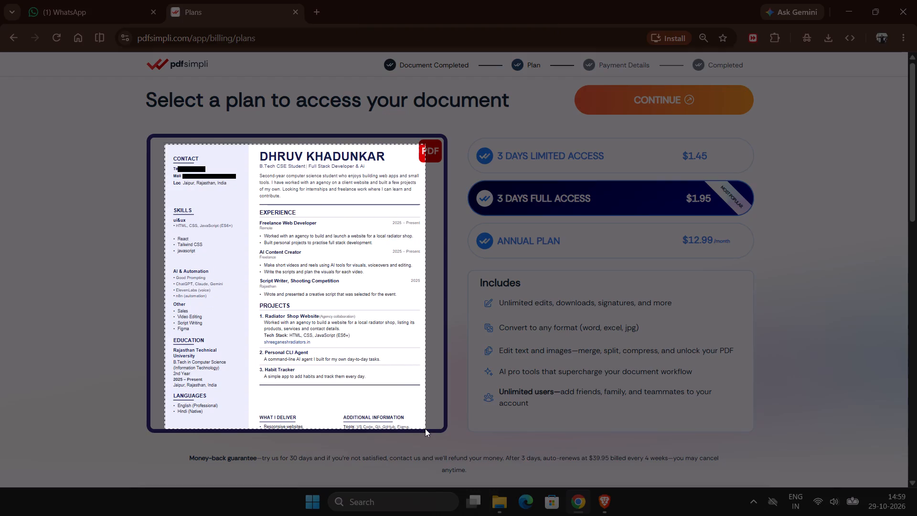
left_click_drag(425, 429, 425, 428)
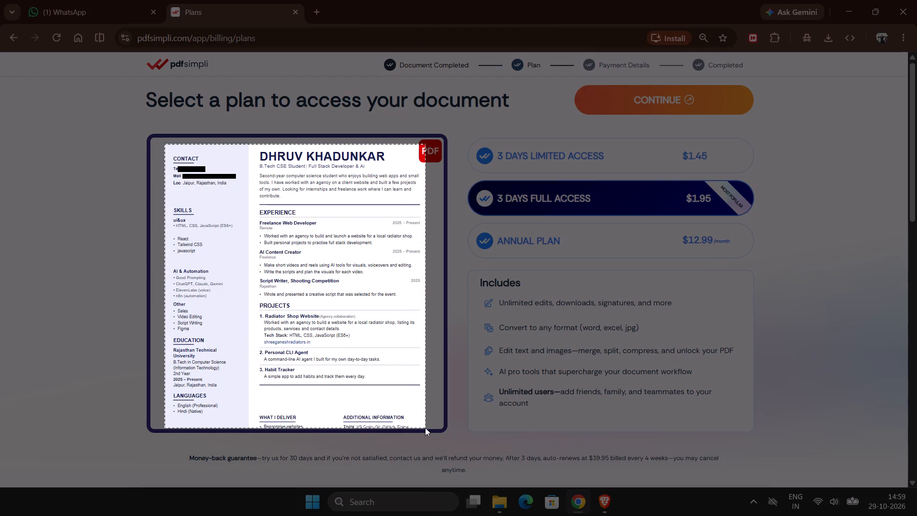
left_click_drag(425, 428, 427, 430)
Examine the edited resume in the document preview on the plans page.
scroll(365, 370, "down", 2)
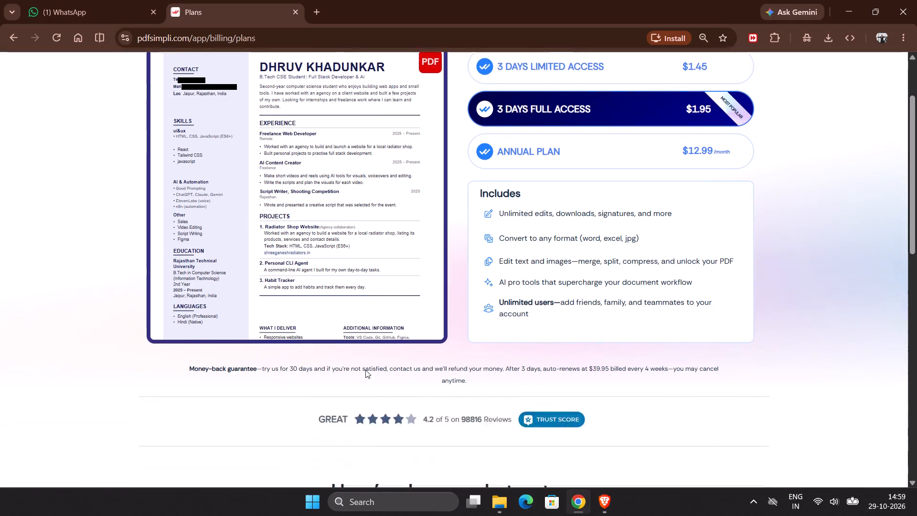
scroll(365, 365, "up", 1)
scroll(354, 288, "down", 1)
scroll(354, 288, "up", 1)
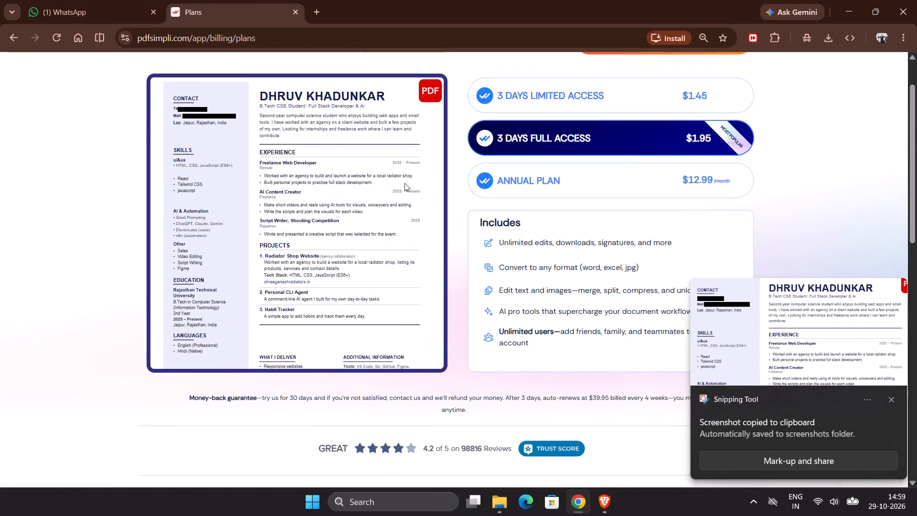
left_click(383, 164)
double_click(386, 178)
scroll(331, 179, "up", 6)
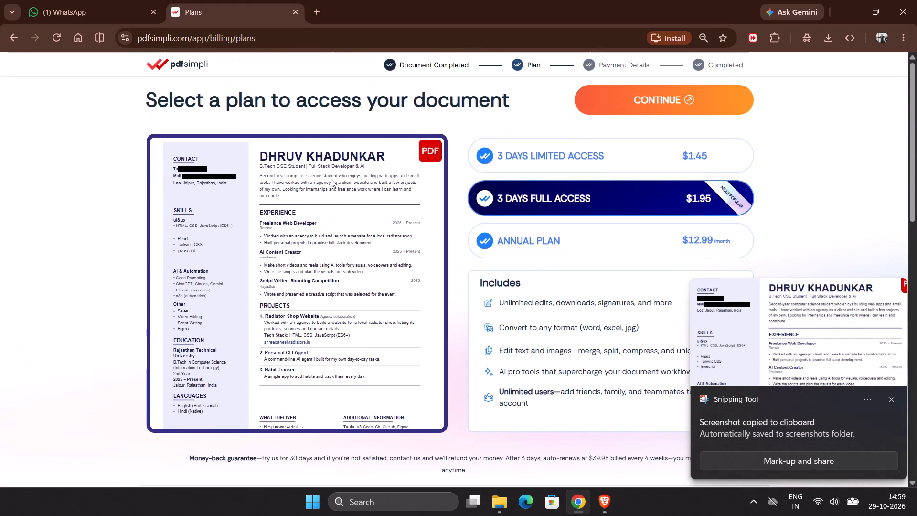
scroll(331, 179, "up", 2)
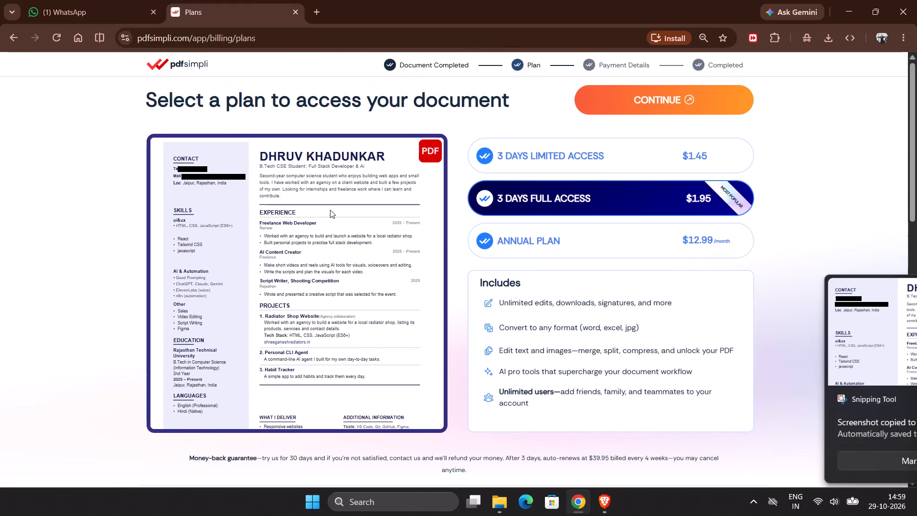
scroll(330, 210, "up", 3, "ctrl")
scroll(330, 210, "down", 3, "ctrl")
scroll(330, 210, "up", 3, "ctrl")
scroll(330, 210, "down", 1, "ctrl")
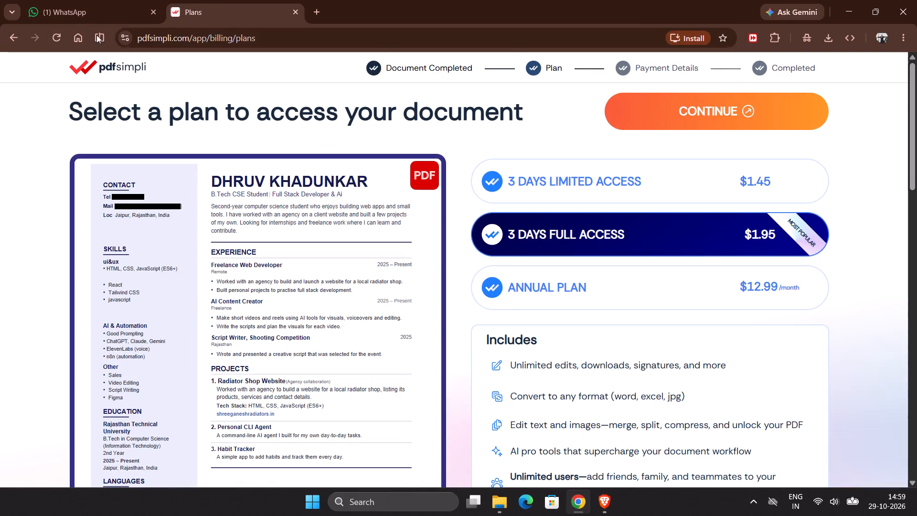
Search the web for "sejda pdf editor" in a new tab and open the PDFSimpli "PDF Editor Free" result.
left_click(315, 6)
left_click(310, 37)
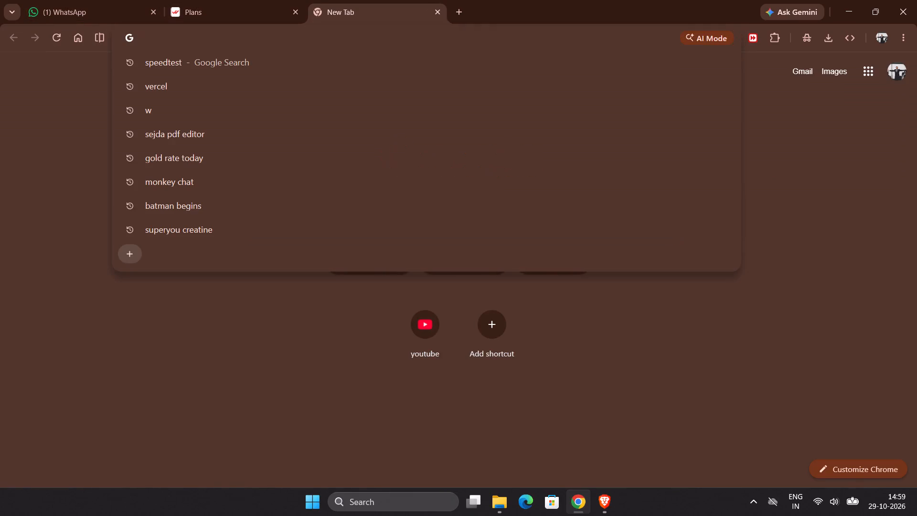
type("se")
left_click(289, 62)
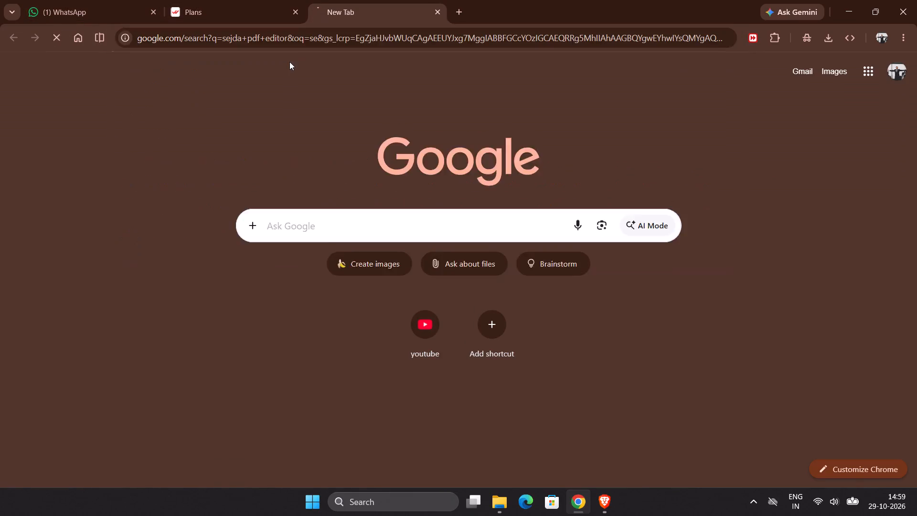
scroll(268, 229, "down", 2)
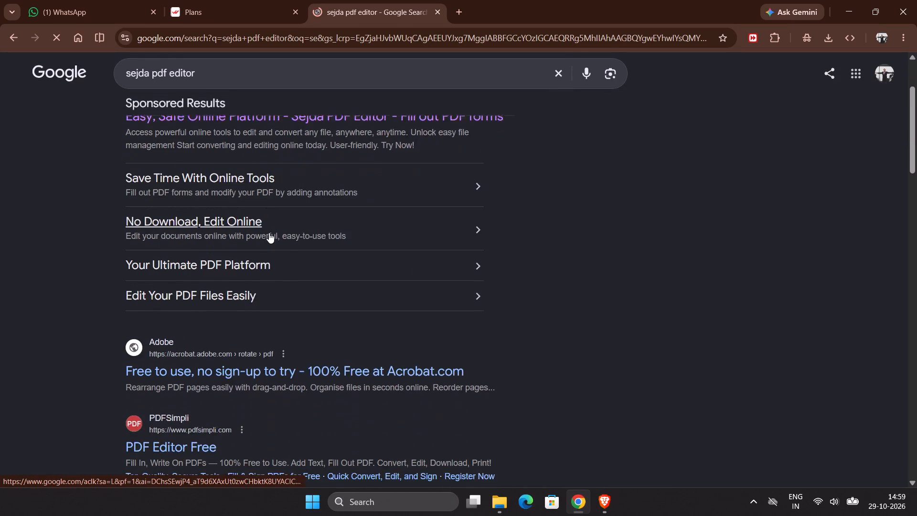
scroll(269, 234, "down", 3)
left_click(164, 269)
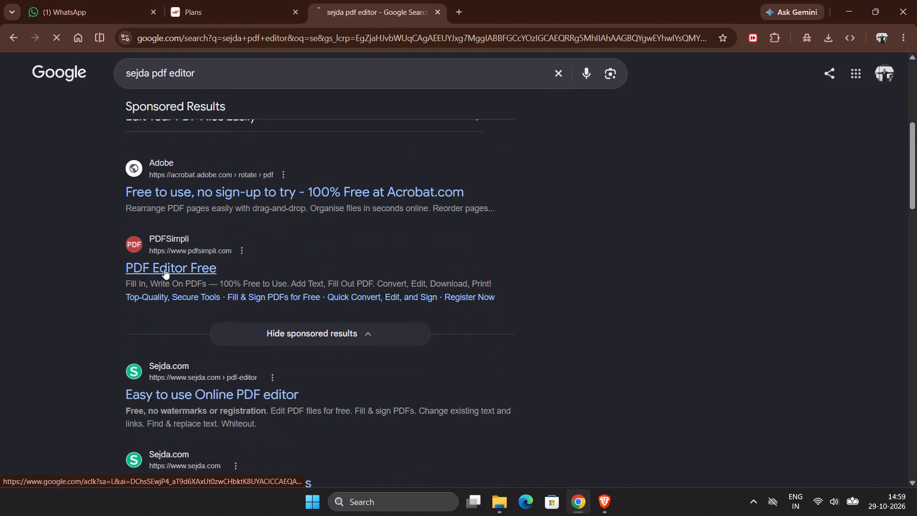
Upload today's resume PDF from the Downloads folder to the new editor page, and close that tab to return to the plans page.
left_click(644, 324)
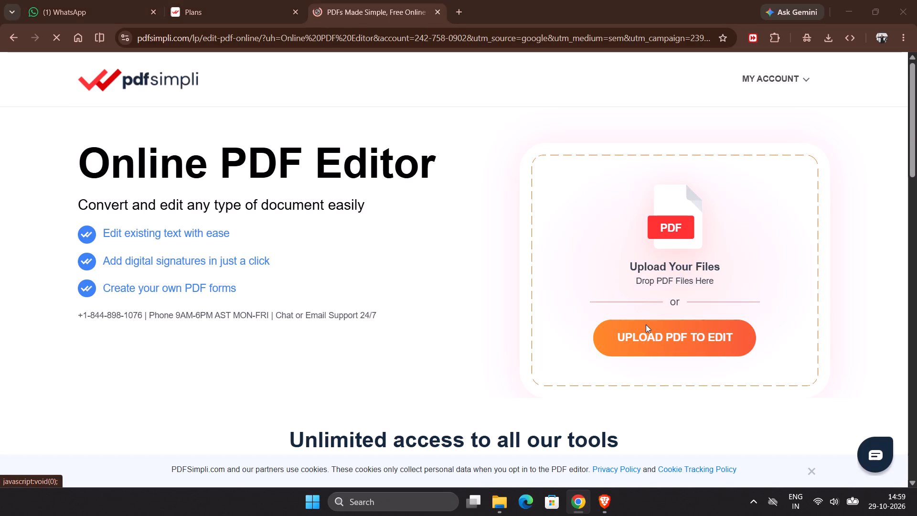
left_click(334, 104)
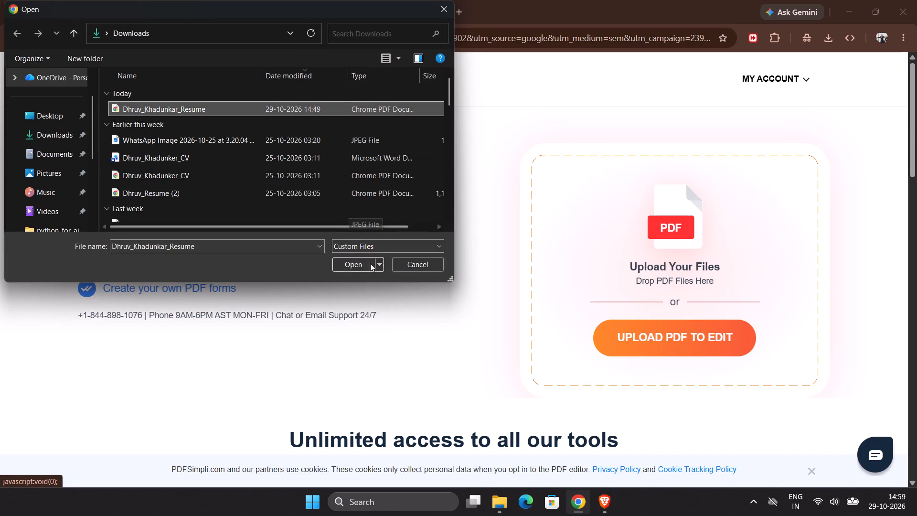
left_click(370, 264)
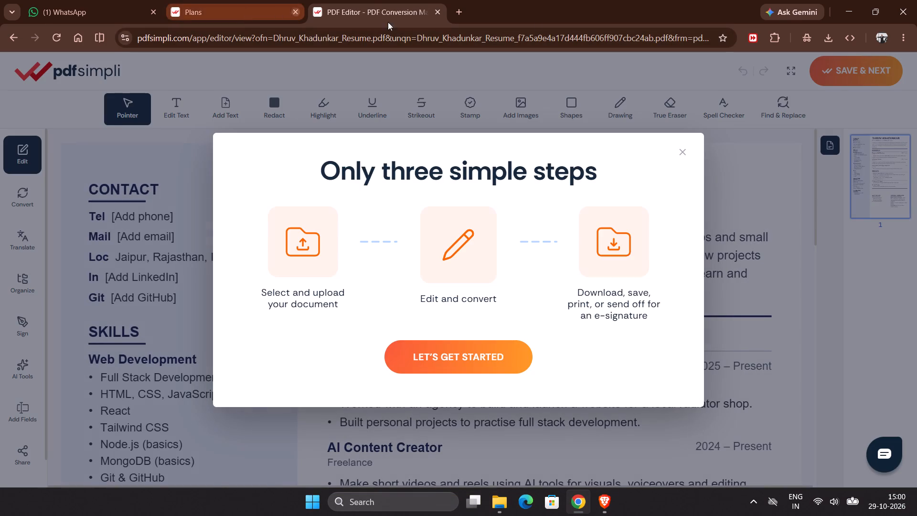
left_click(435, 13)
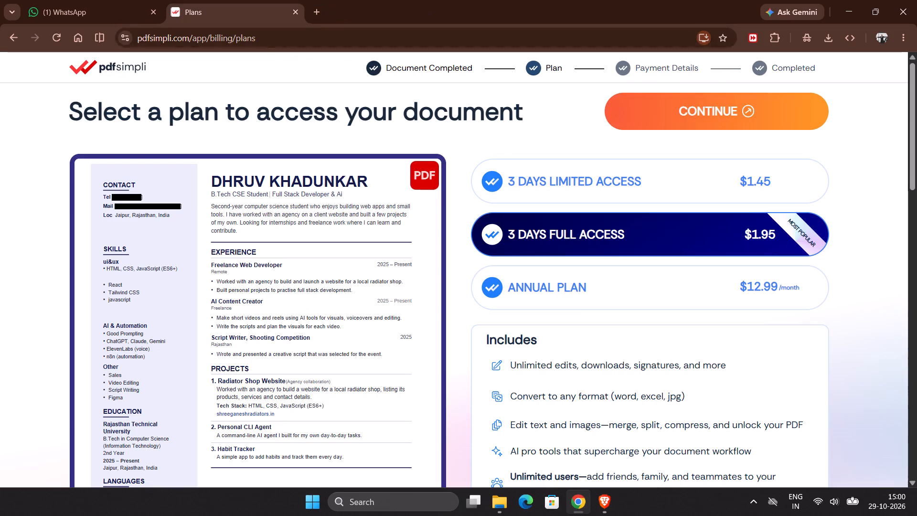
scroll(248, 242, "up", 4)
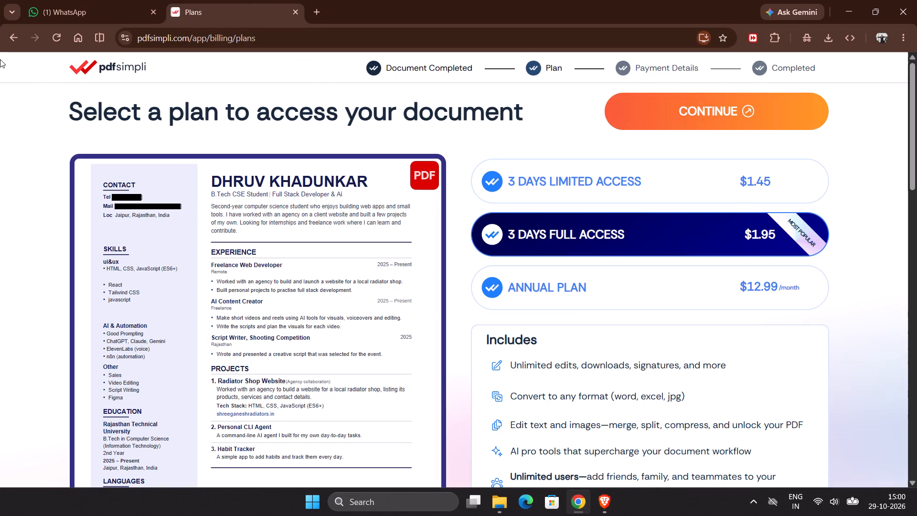
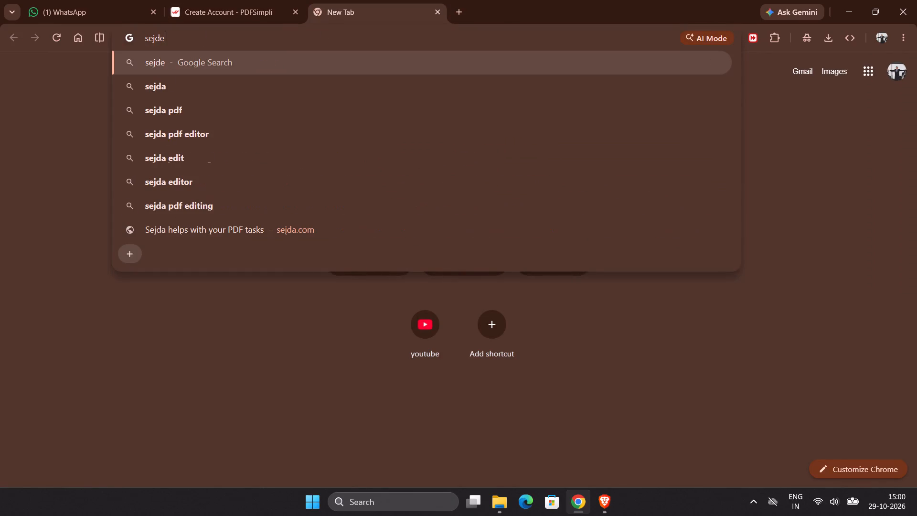
Search the web for "sejde", open the Sejda site and go to its free online PDF editor.
key("Return")
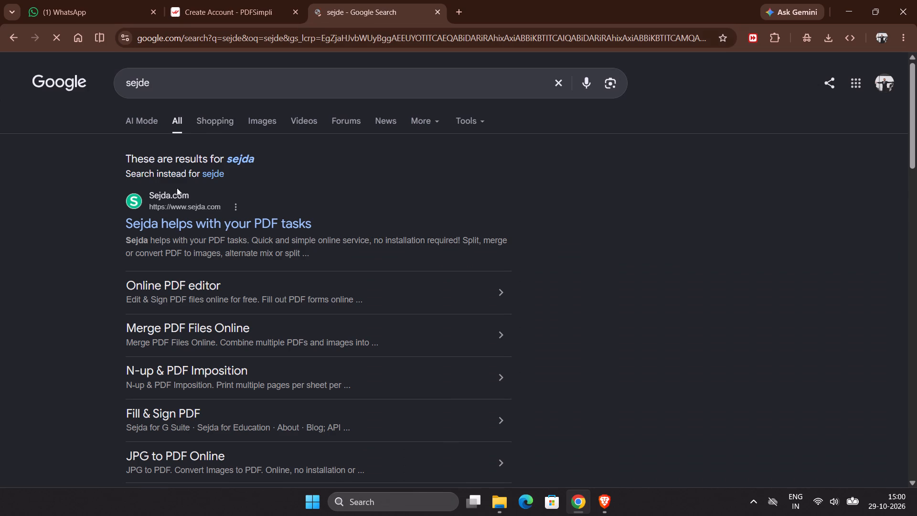
left_click(210, 216)
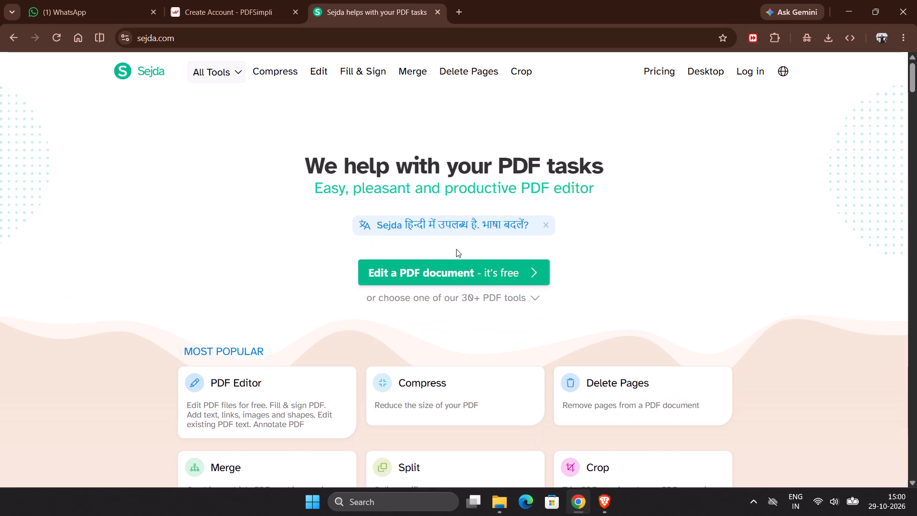
left_click(463, 267)
Upload today's resume PDF from the Downloads folder to the Sejda editor.
left_click(458, 276)
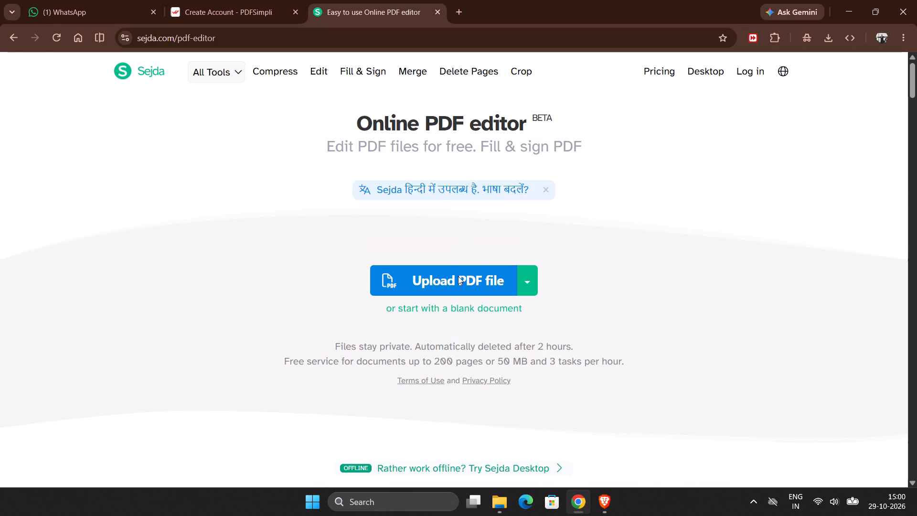
left_click(300, 108)
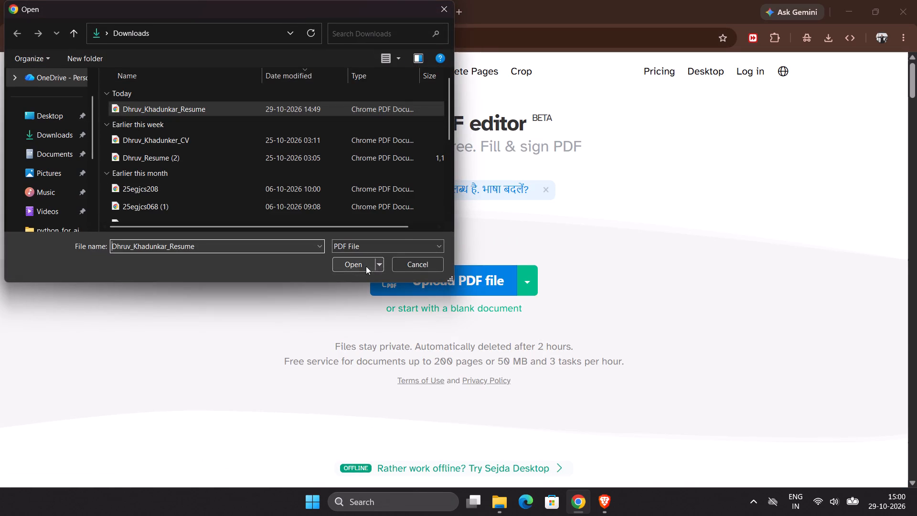
left_click(360, 265)
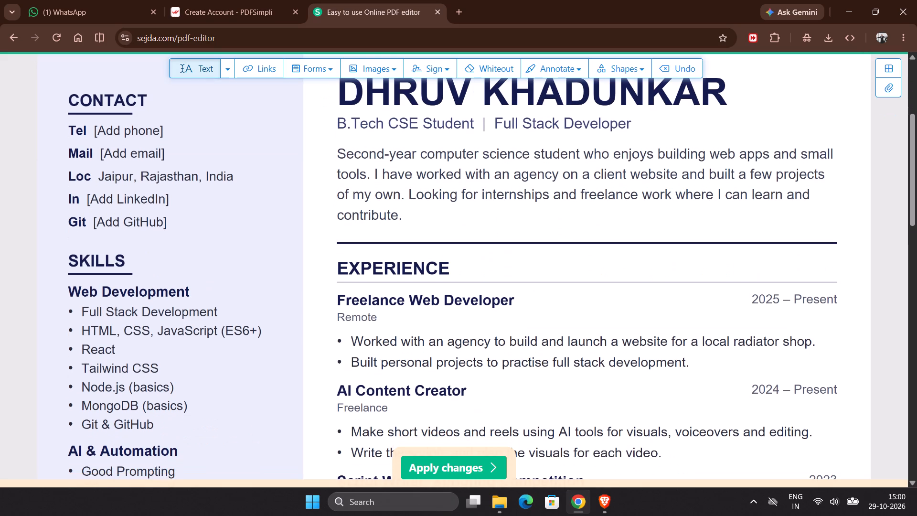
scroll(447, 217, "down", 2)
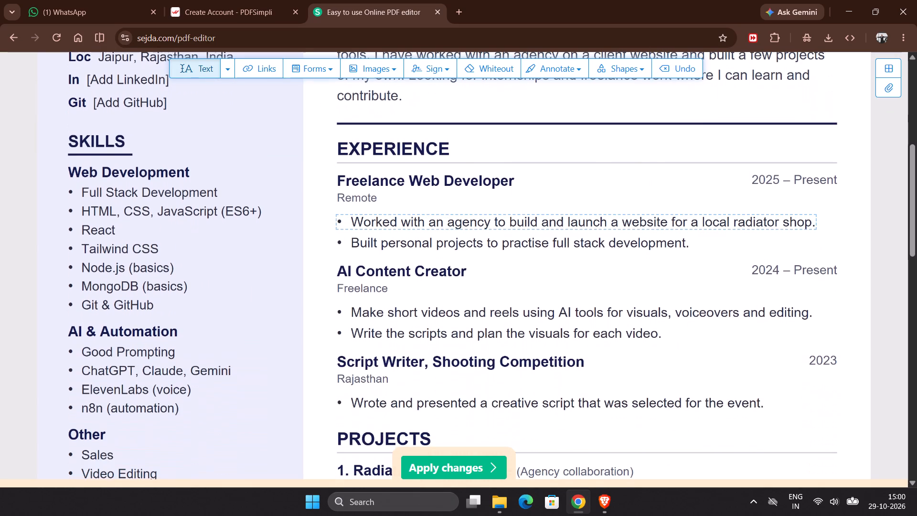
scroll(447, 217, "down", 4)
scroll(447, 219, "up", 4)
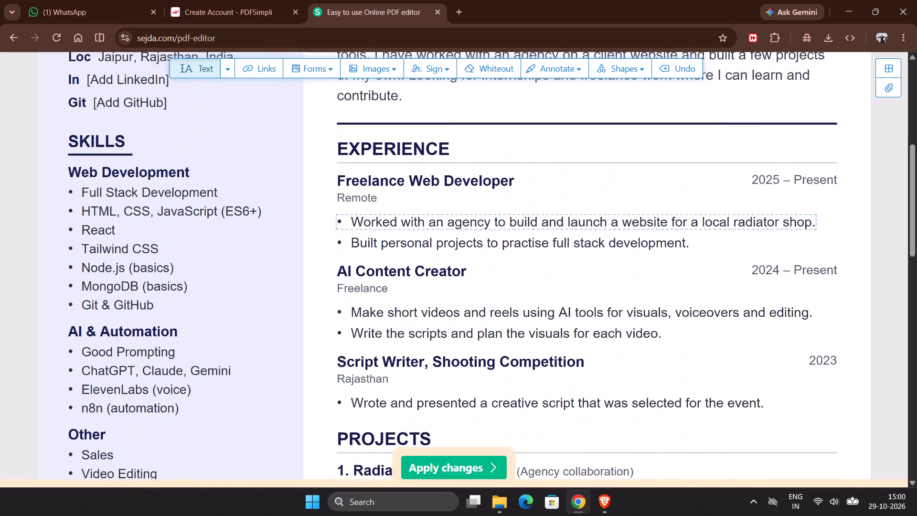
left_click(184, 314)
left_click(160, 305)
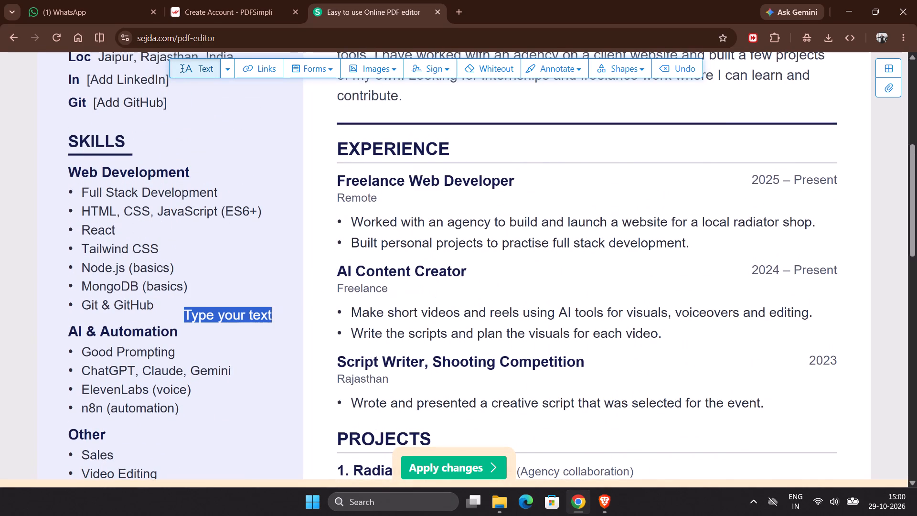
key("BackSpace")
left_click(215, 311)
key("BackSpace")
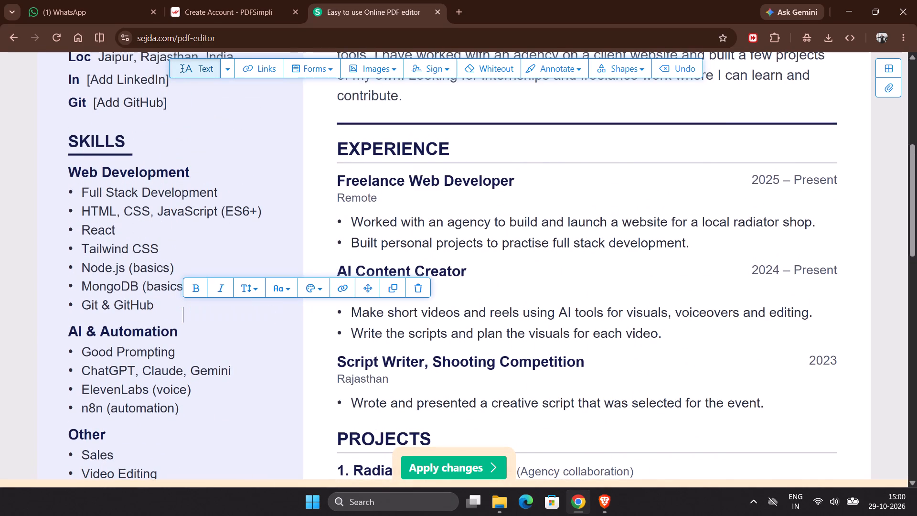
Delete the whole "Git & GitHub" bullet line from the resume's Web Development skills.
left_click(153, 305)
key("BackSpace")
key("BackSpace")
key("BackSpace")
key("BackSpace")
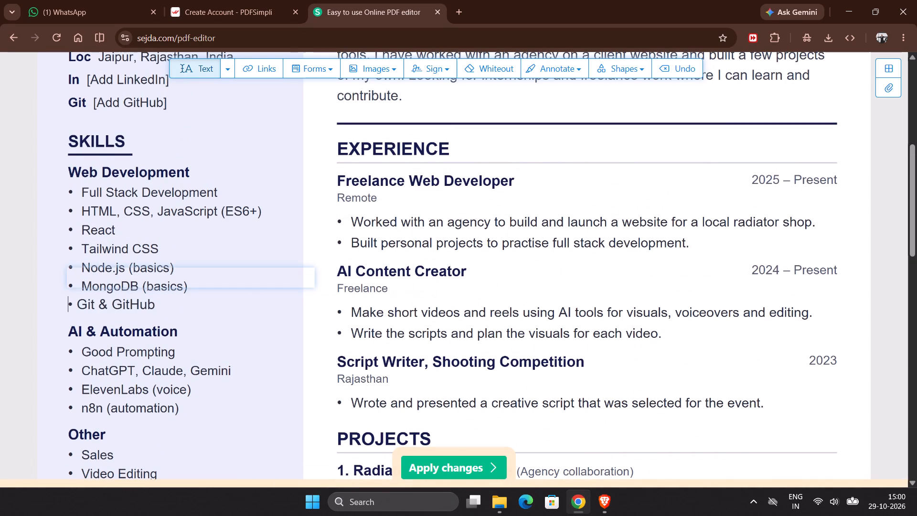
left_click(155, 304)
key("BackSpace")
key("BackSpace")
key("BackSpace")
key("BackSpace")
key("BackSpace")
key("BackSpace")
key("BackSpace")
key("BackSpace")
key("BackSpace")
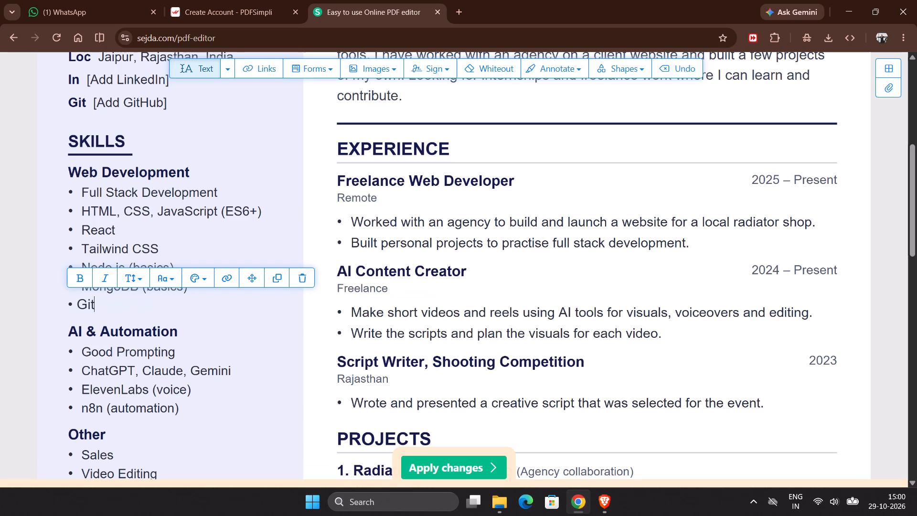
key("BackSpace")
key("BackSpace")
key("BackSpace")
key("BackSpace")
key("BackSpace")
key("BackSpace")
key("BackSpace")
key("BackSpace")
key("BackSpace")
key("BackSpace")
key("BackSpace")
key("BackSpace")
key("BackSpace")
key("BackSpace")
key("BackSpace")
key("BackSpace")
key("BackSpace")
key("BackSpace")
key("BackSpace")
key("BackSpace")
key("BackSpace")
key("BackSpace")
key("BackSpace")
left_click(588, 147)
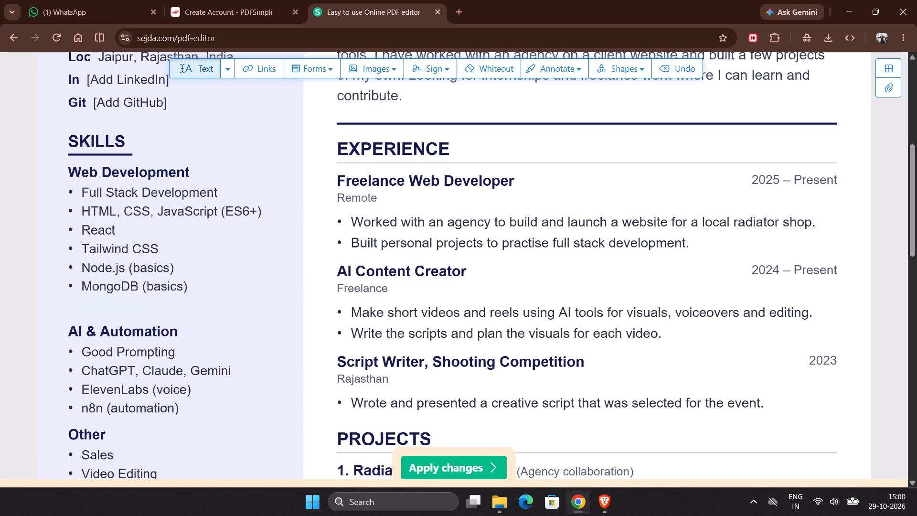